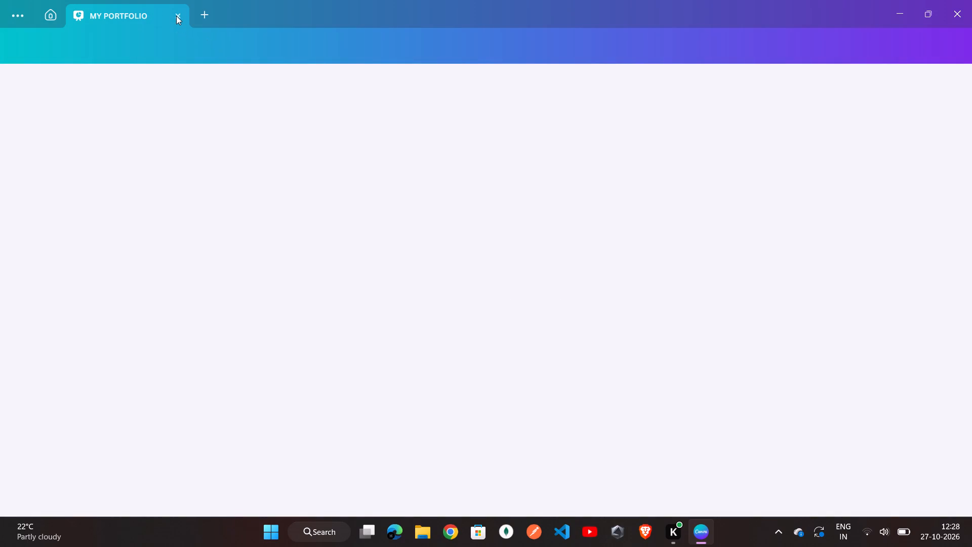
Create a new blank presentation from the home page.
left_click(53, 17)
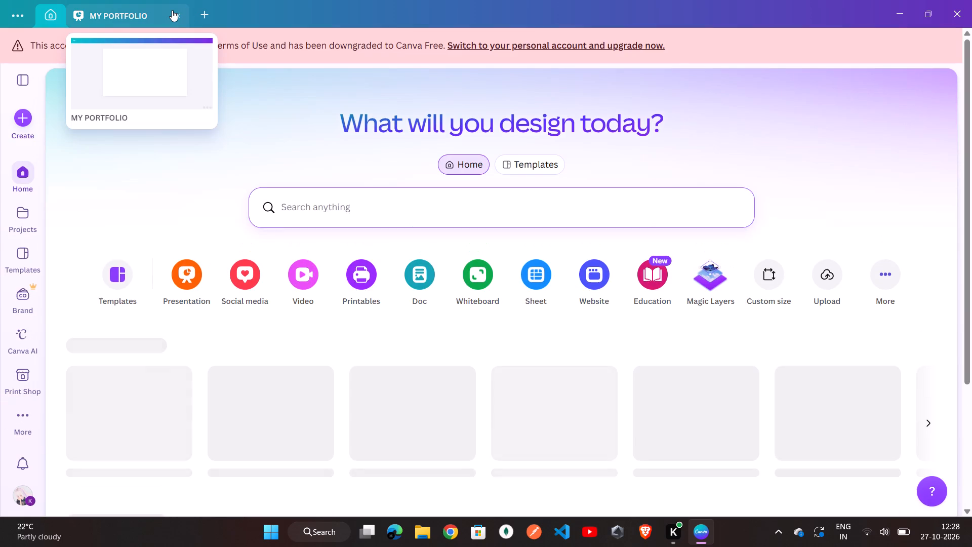
left_click(178, 15)
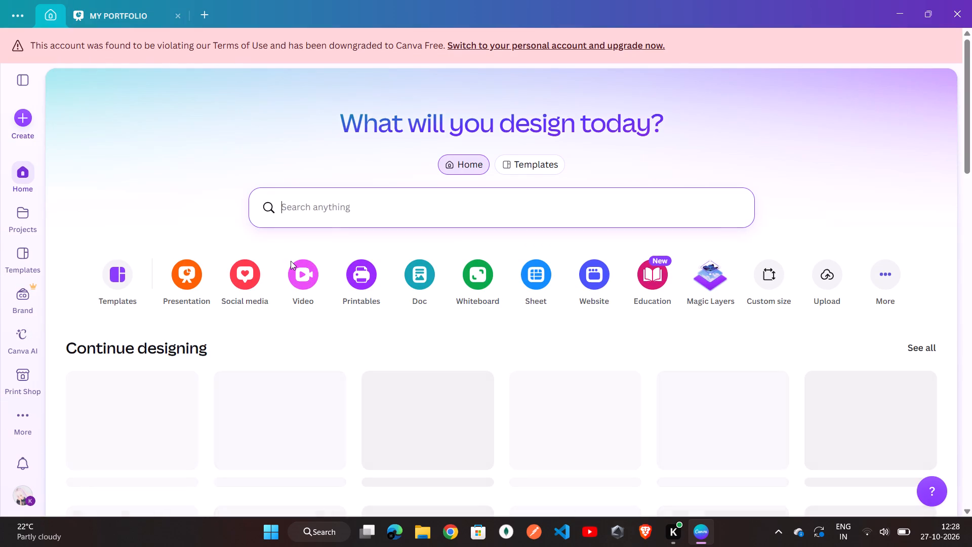
scroll(354, 283, "down", 2)
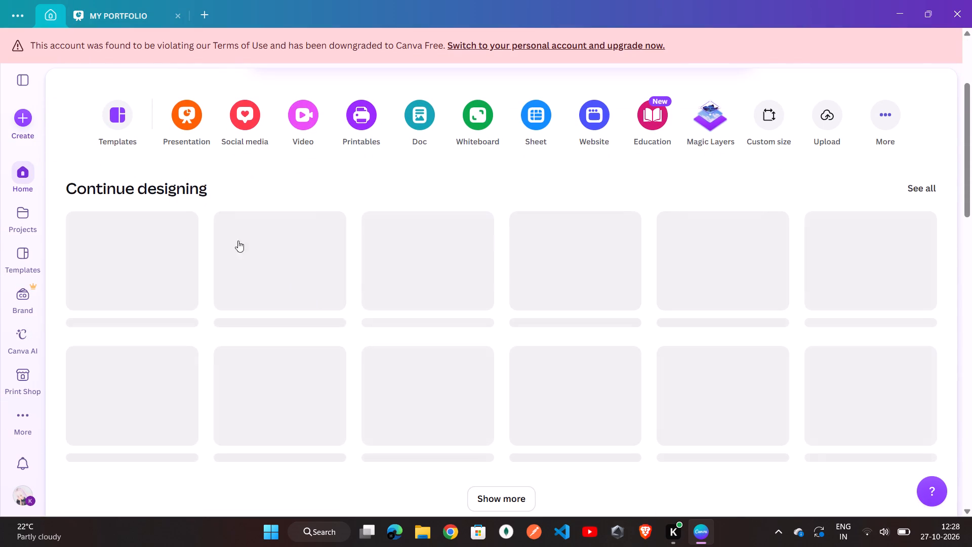
left_click(191, 122)
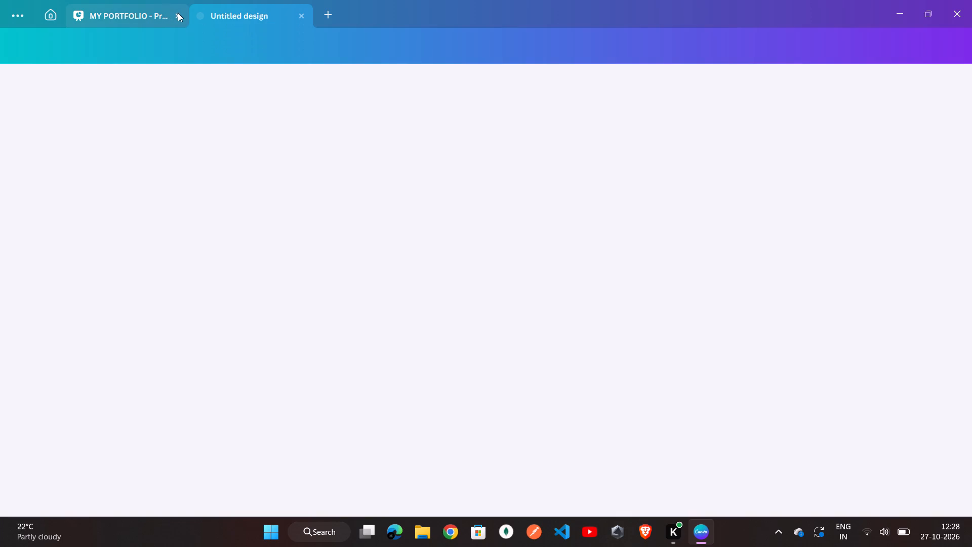
Close the MY PORTFOLIO design.
left_click(178, 13)
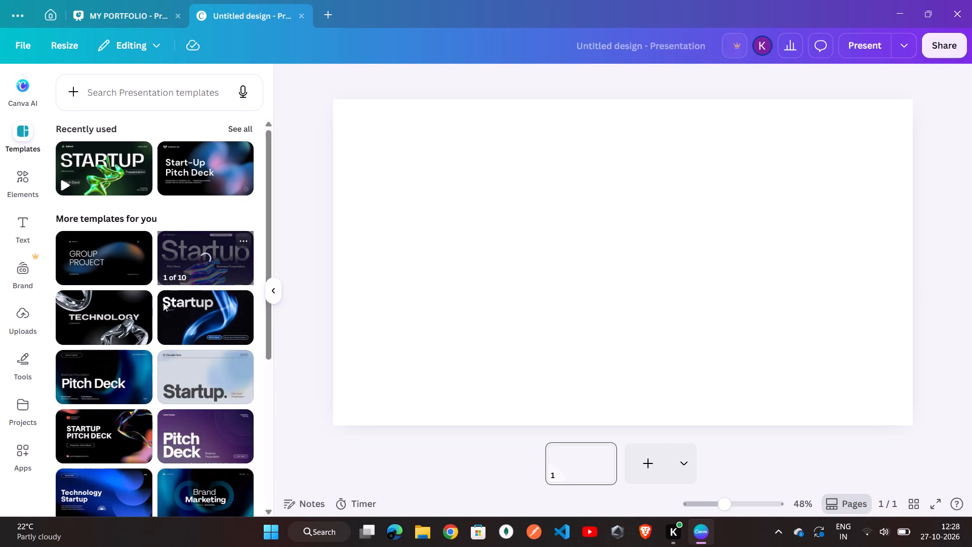
Browse the suggested presentation templates for a suitable dark, modern design.
scroll(163, 308, "down", 5)
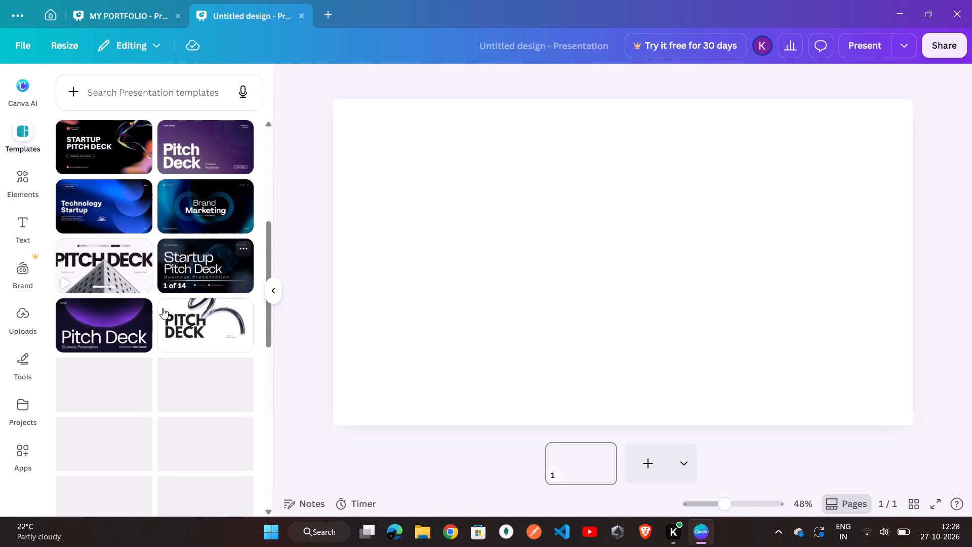
scroll(163, 308, "down", 2)
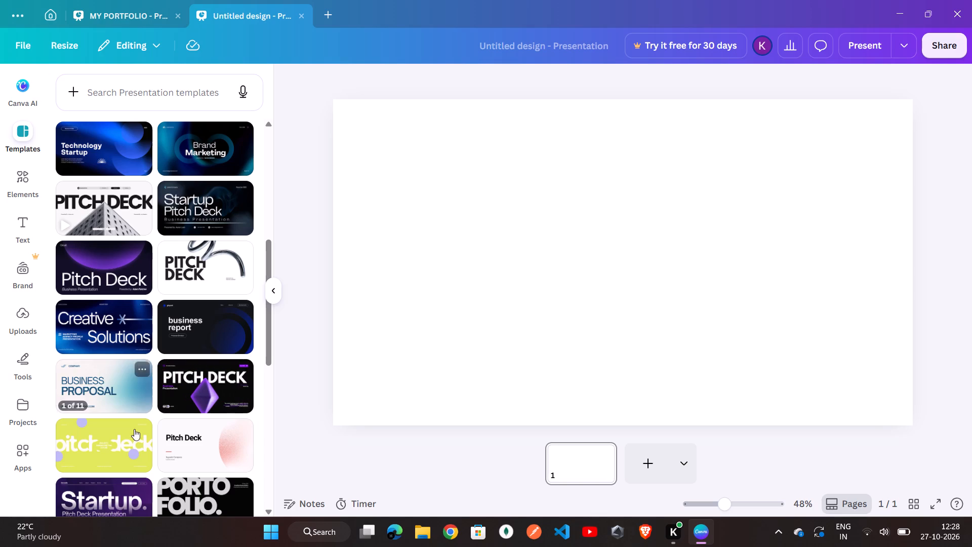
scroll(144, 455, "down", 1)
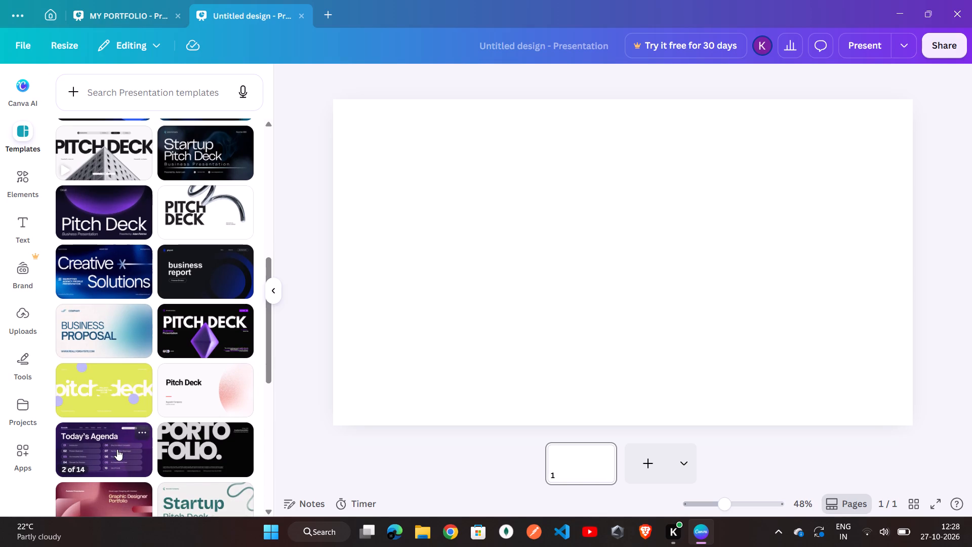
scroll(133, 396, "down", 1)
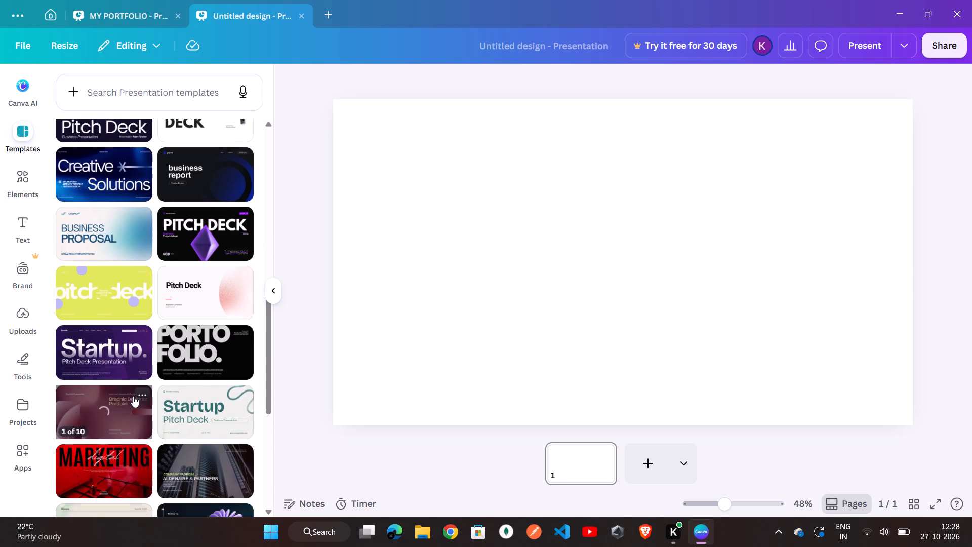
scroll(133, 396, "down", 1)
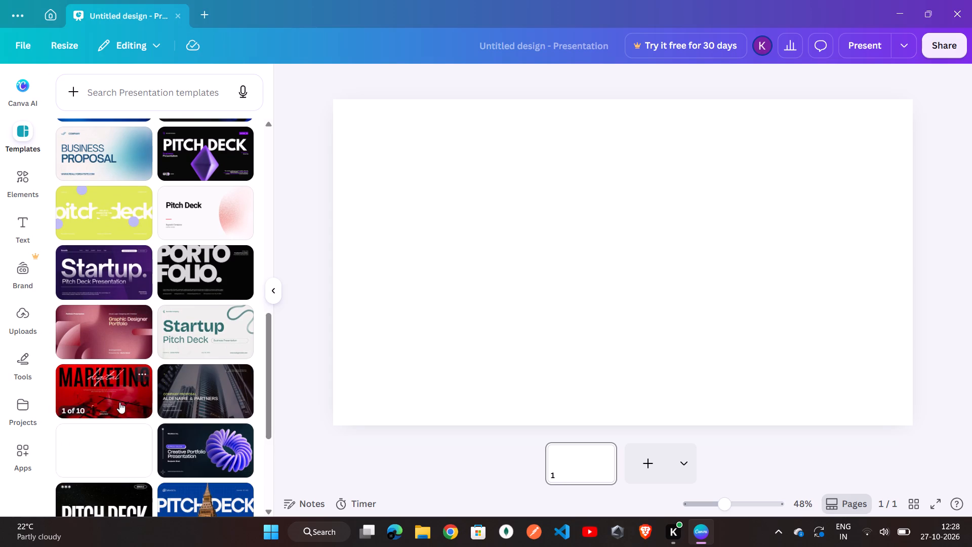
scroll(147, 353, "down", 3)
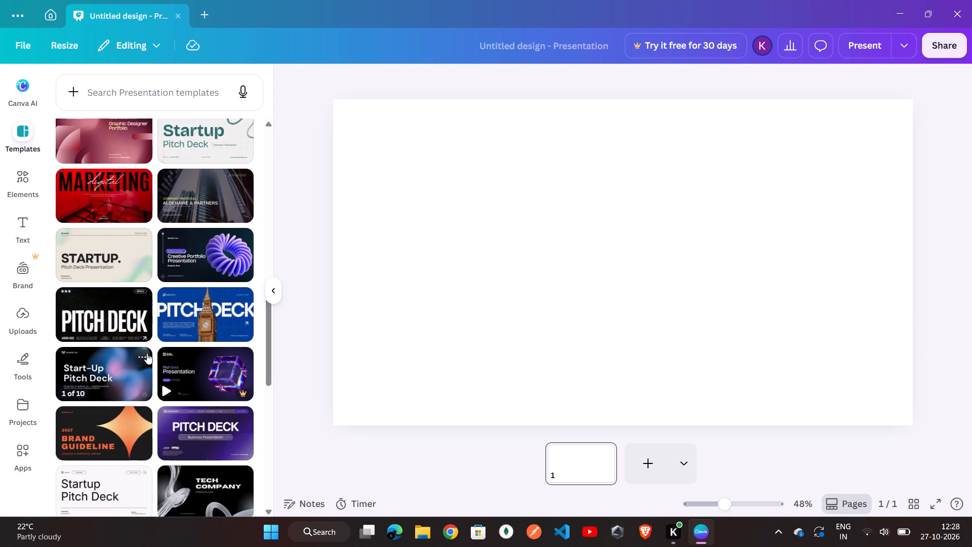
scroll(147, 353, "down", 2)
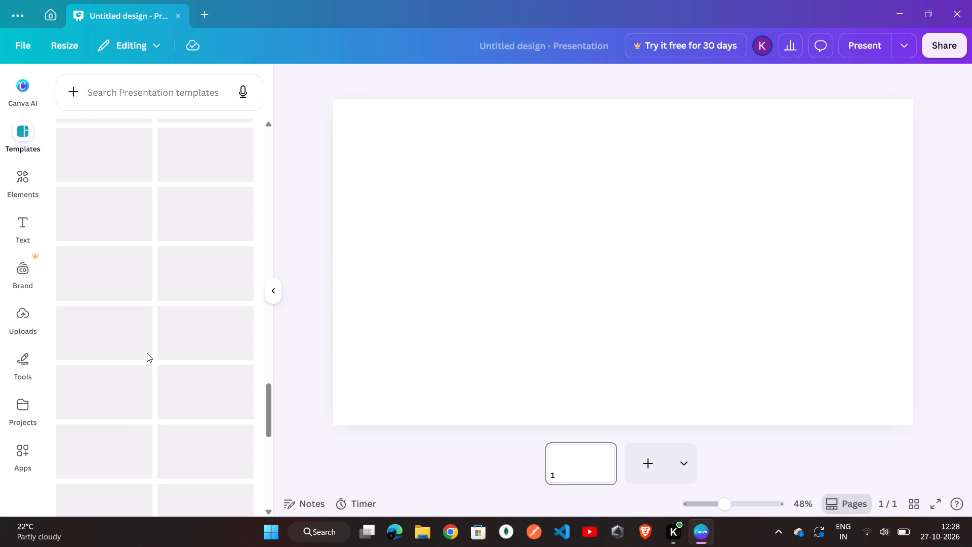
scroll(147, 353, "up", 11)
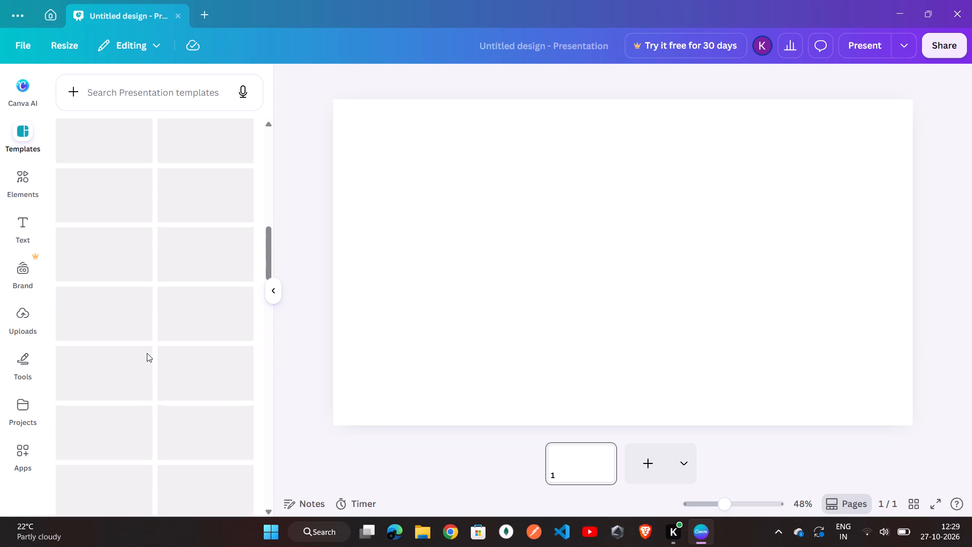
scroll(147, 353, "up", 4)
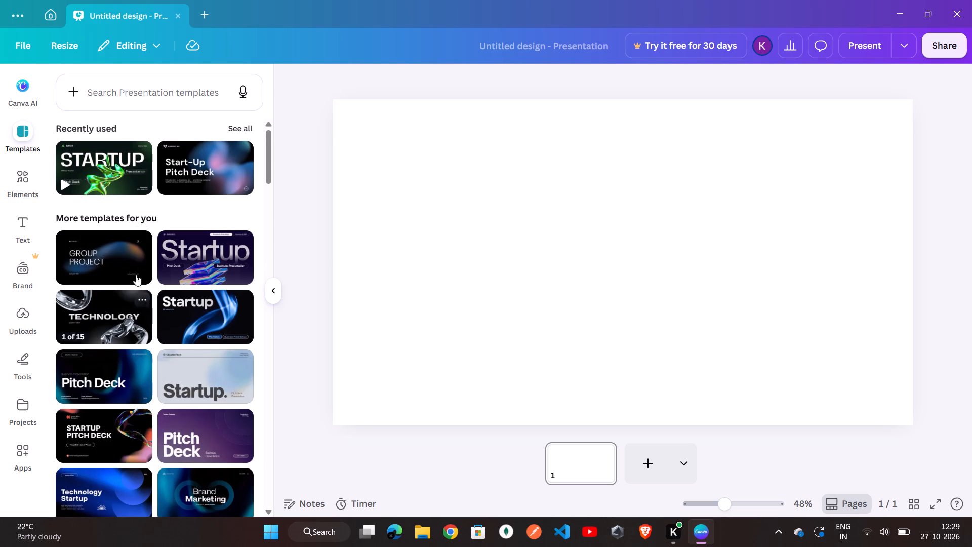
scroll(142, 382, "down", 3)
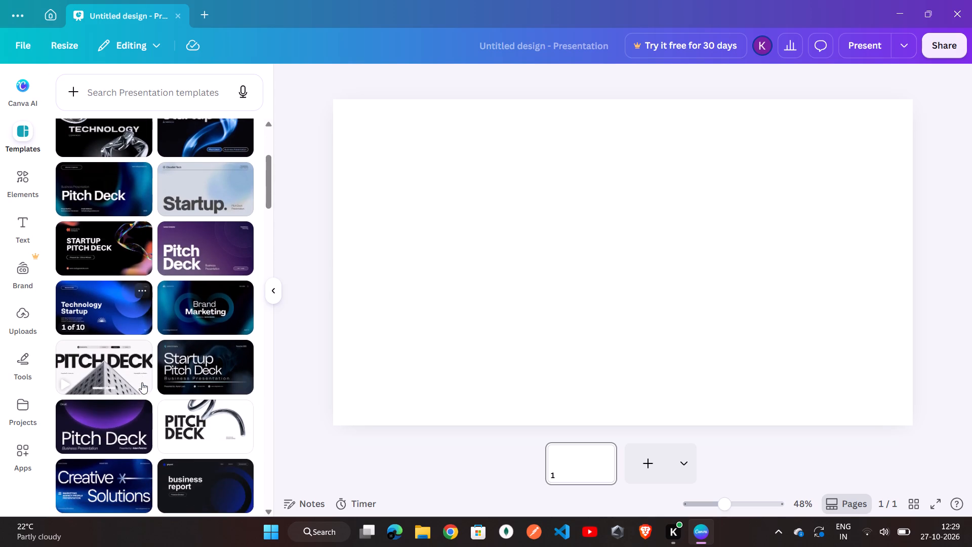
scroll(142, 382, "down", 6)
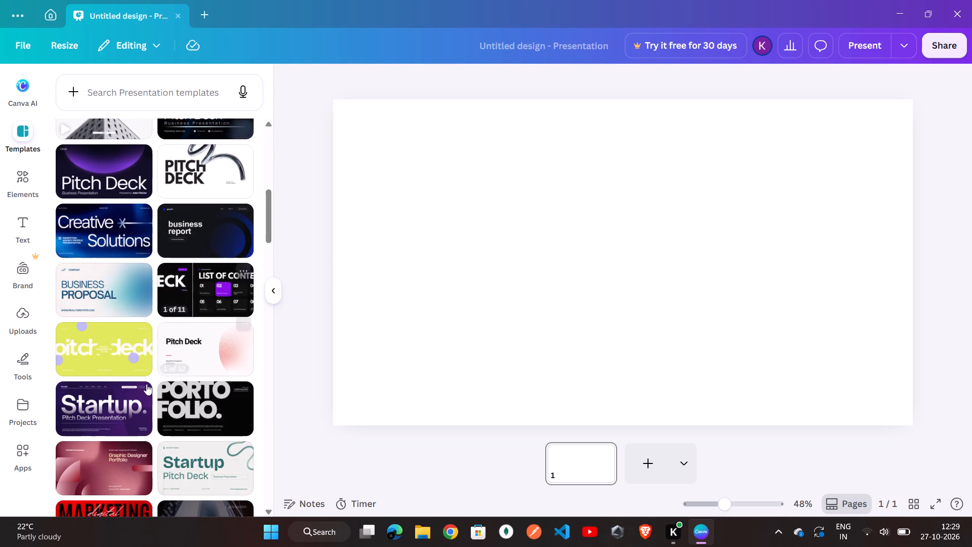
Preview the pages of the purple Startup Pitch Deck template and the Black and Gray Minimalist Creative Portfolio template.
left_click(119, 419)
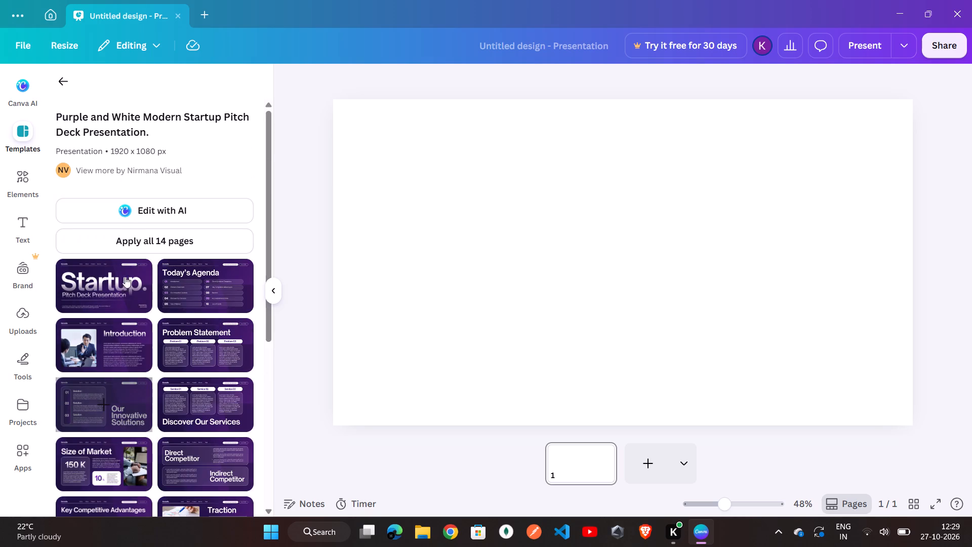
left_click(59, 83)
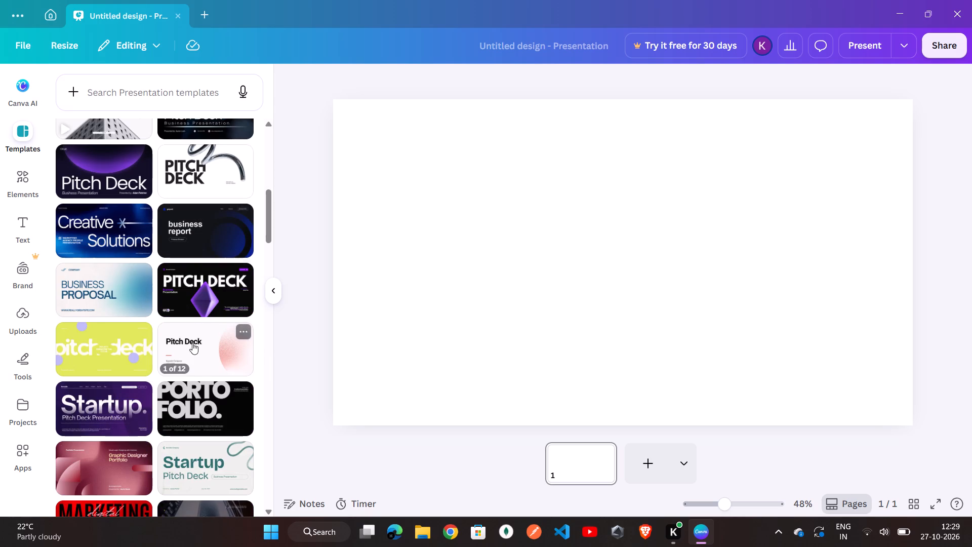
left_click(201, 397)
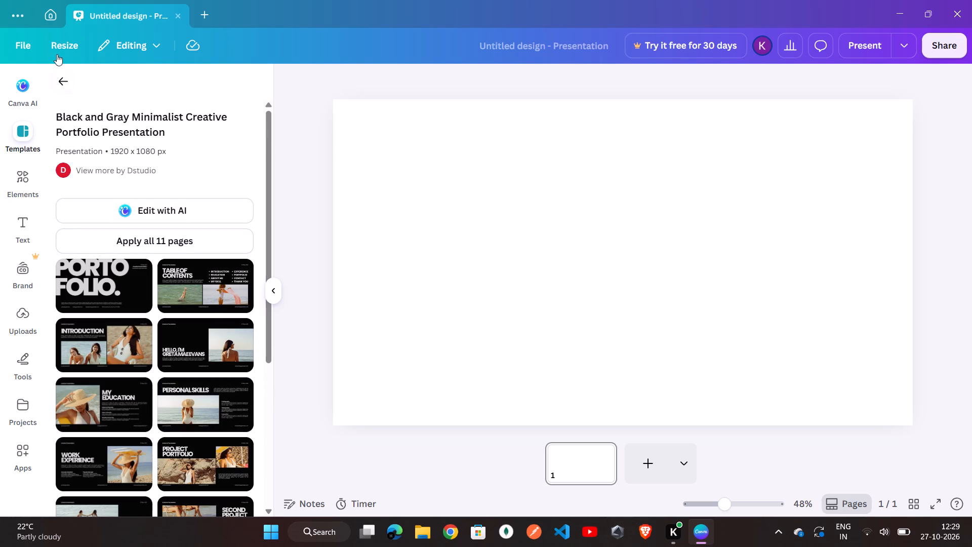
left_click(70, 83)
Apply all 10 pages of the Black And White Space Bold Pitch Deck Presentation template to the design.
scroll(153, 295, "down", 1)
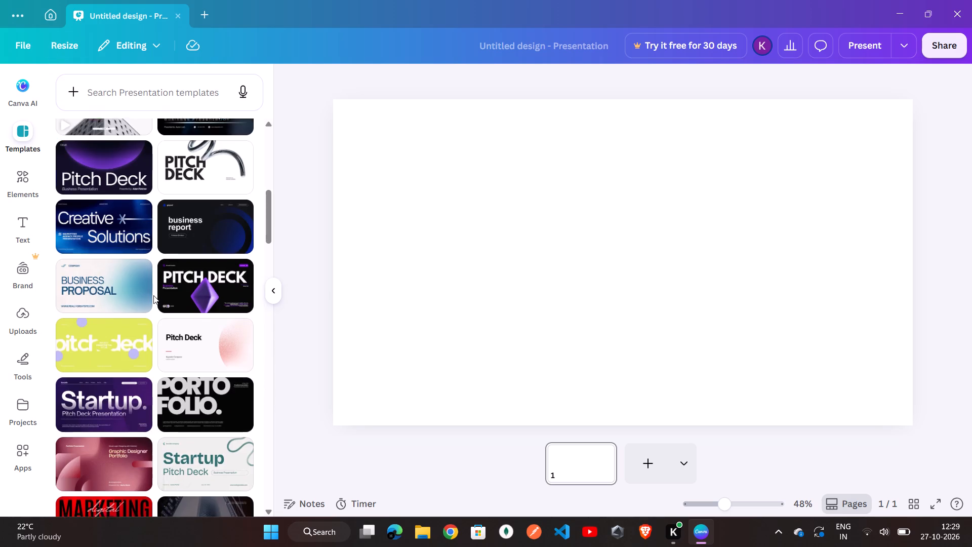
scroll(153, 295, "down", 2)
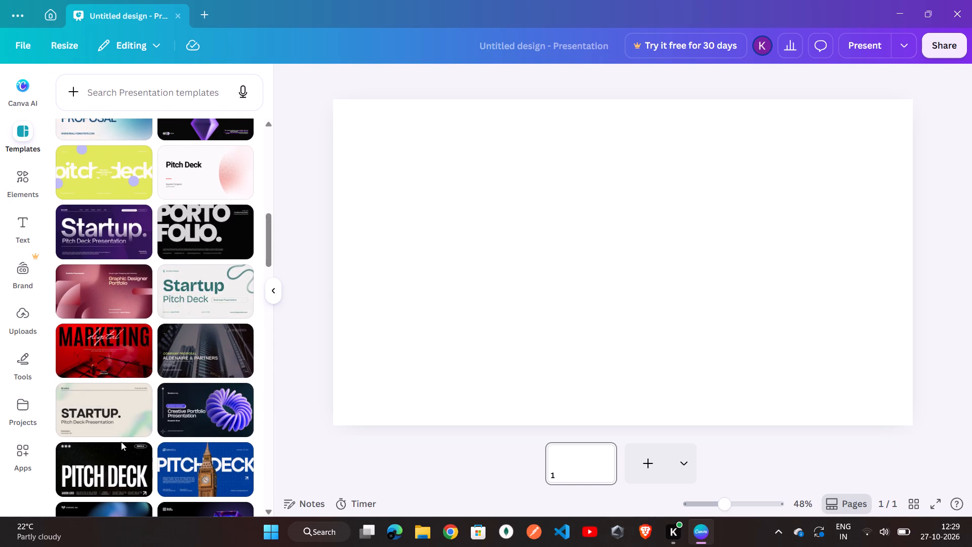
left_click(129, 466)
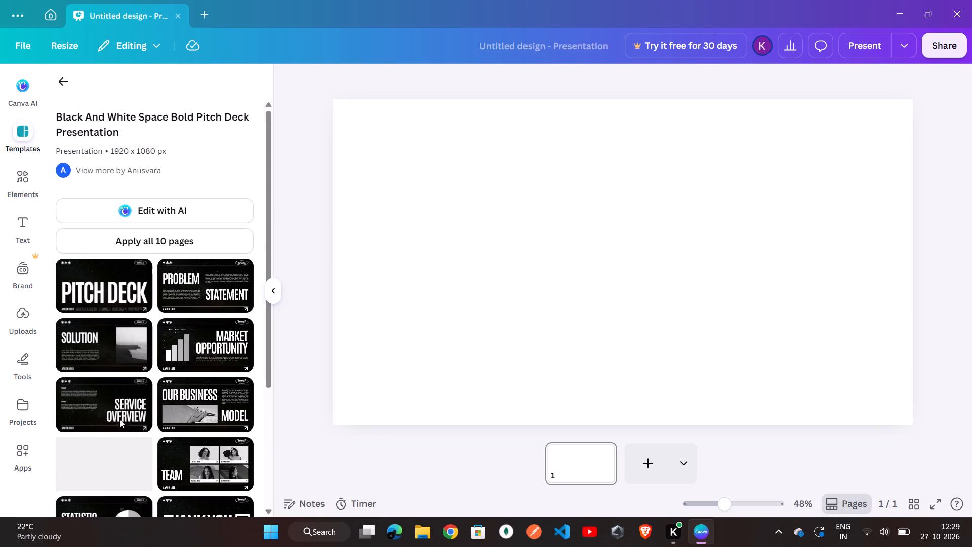
left_click(160, 242)
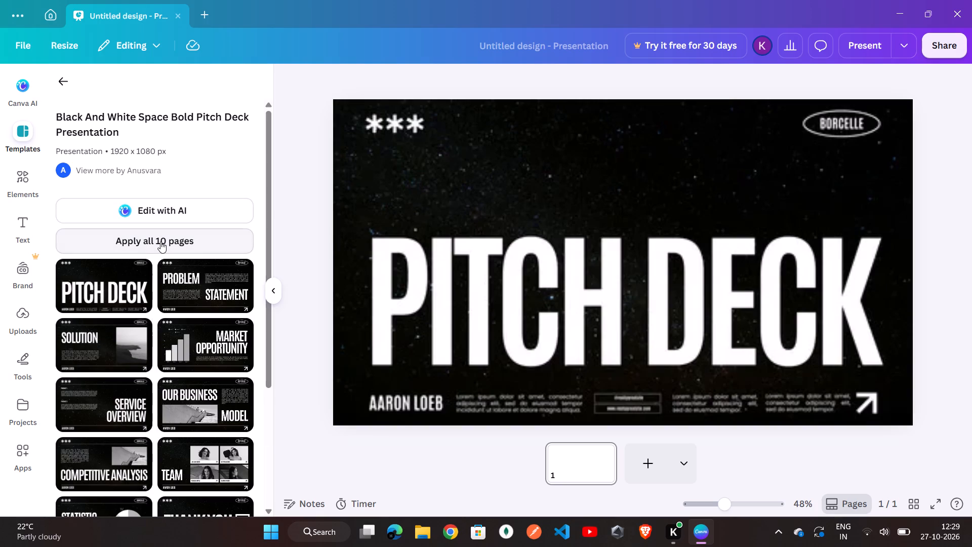
Replace the PITCH DECK title on page 1 with "Job portal system".
left_click(552, 307)
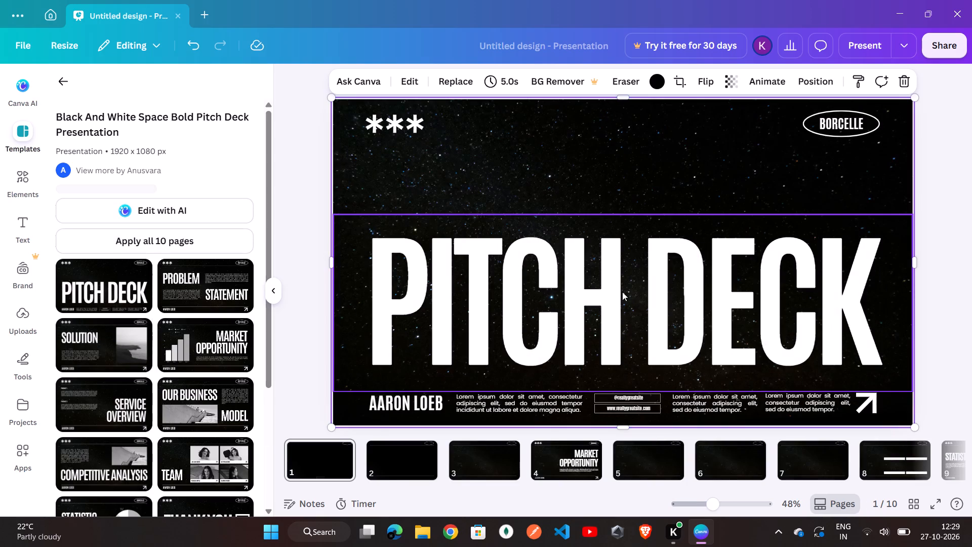
double_click(878, 318)
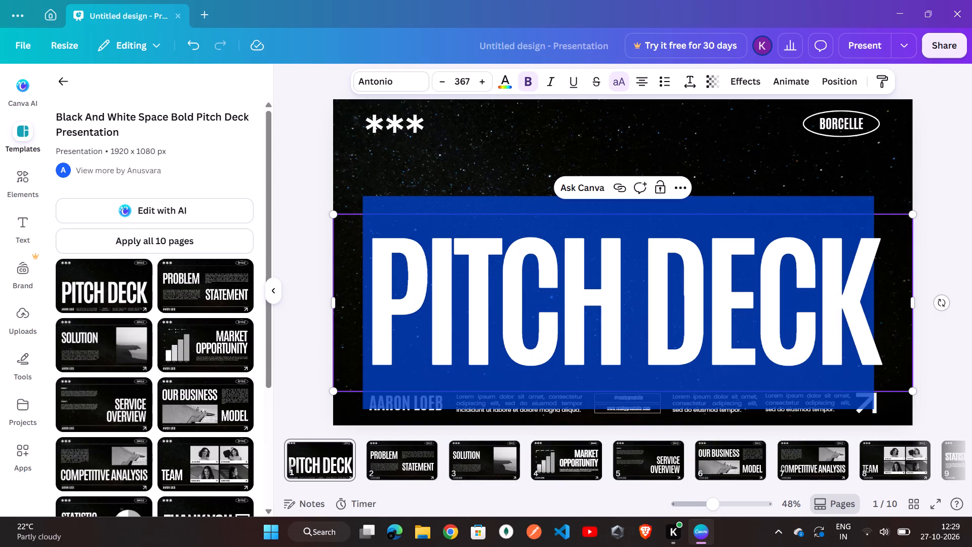
left_click(878, 318)
triple_click(878, 318)
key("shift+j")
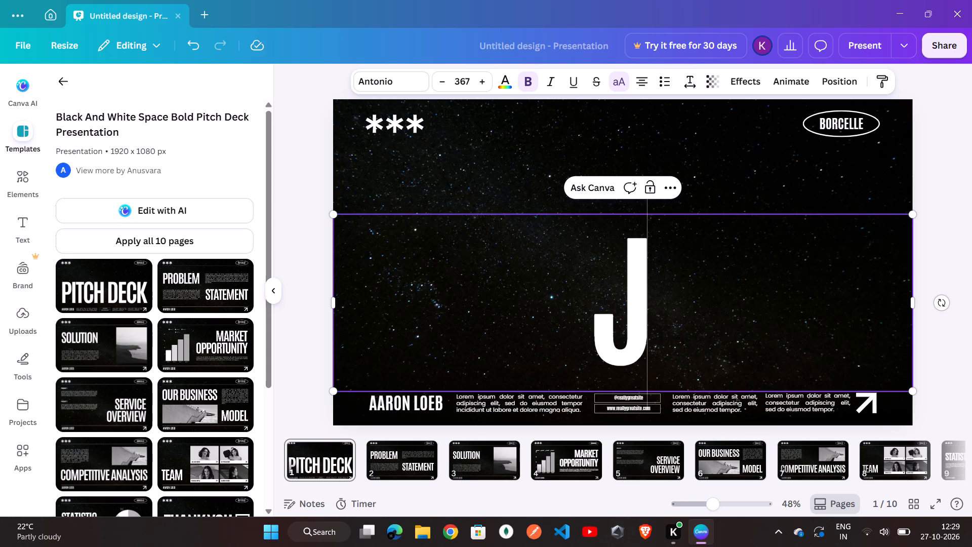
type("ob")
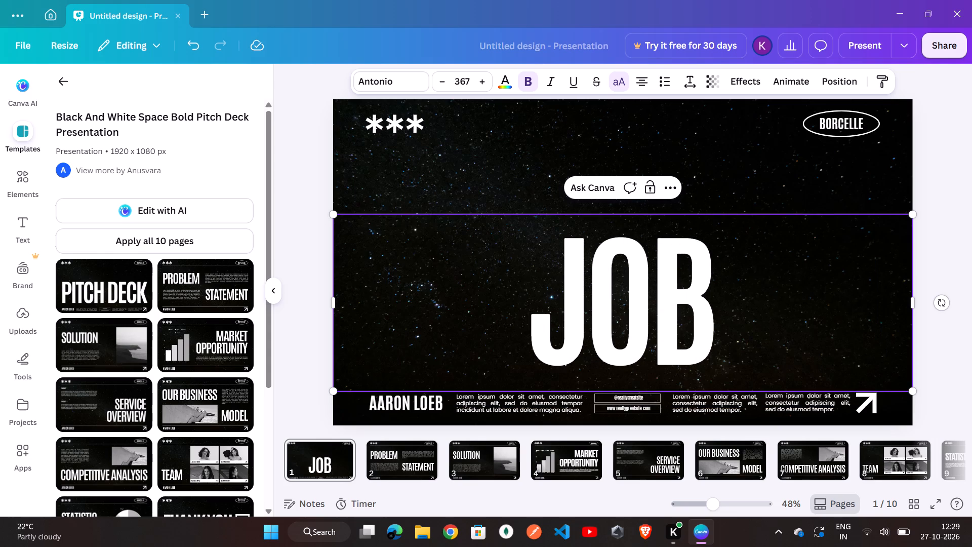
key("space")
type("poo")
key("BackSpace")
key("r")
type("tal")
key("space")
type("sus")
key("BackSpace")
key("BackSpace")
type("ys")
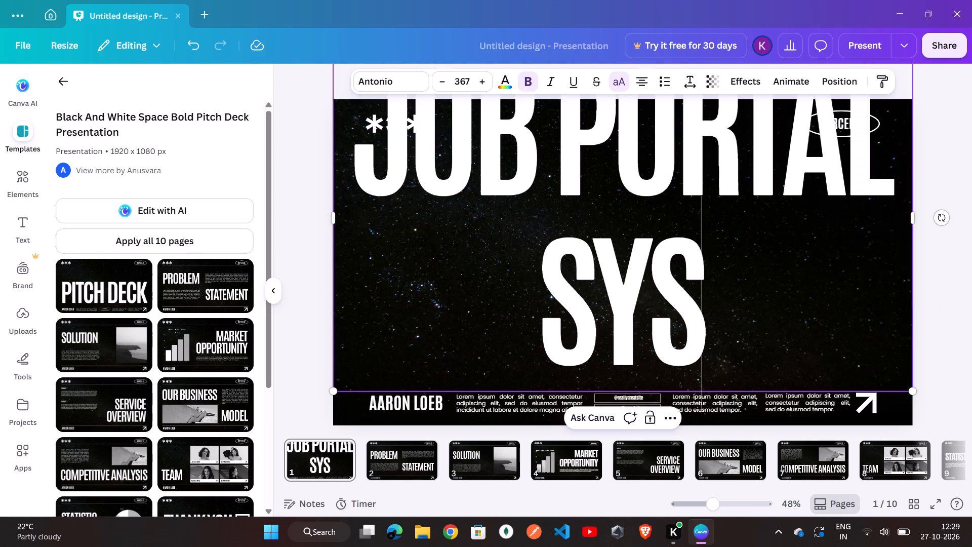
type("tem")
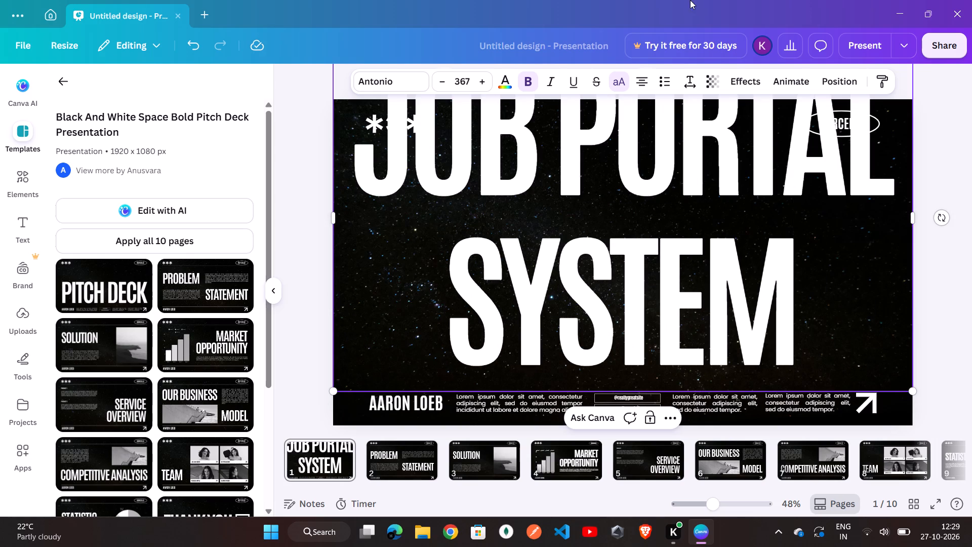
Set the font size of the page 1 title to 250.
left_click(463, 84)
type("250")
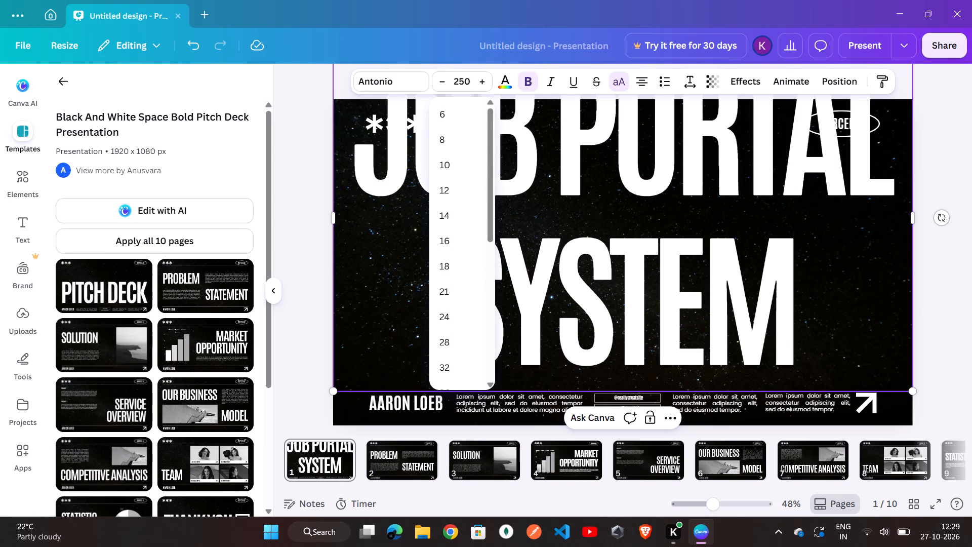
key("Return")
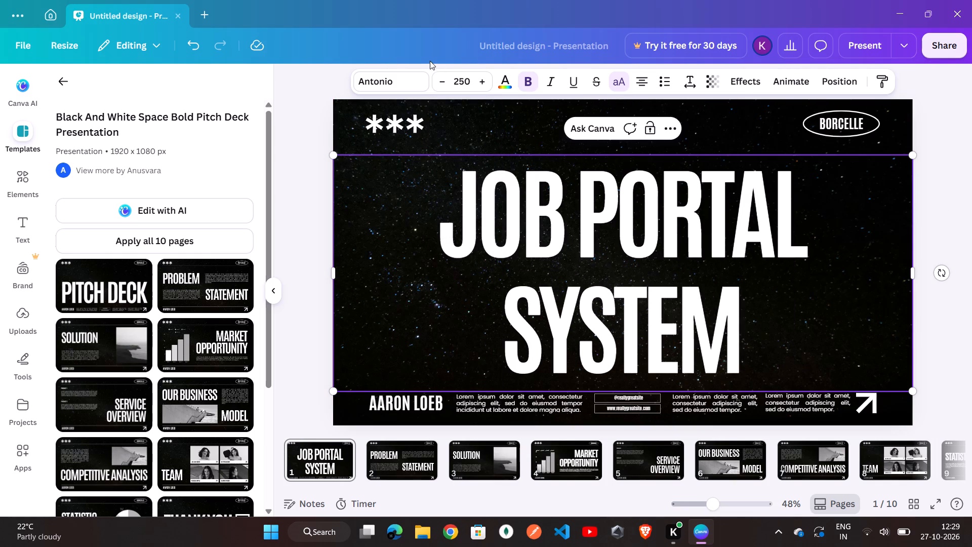
Set the font size of the page 1 title to 190.
double_click(465, 85)
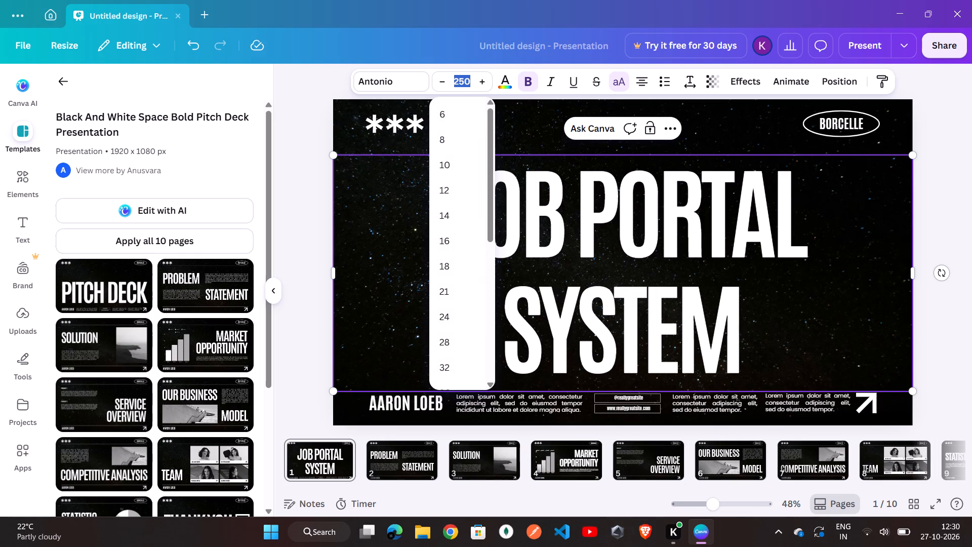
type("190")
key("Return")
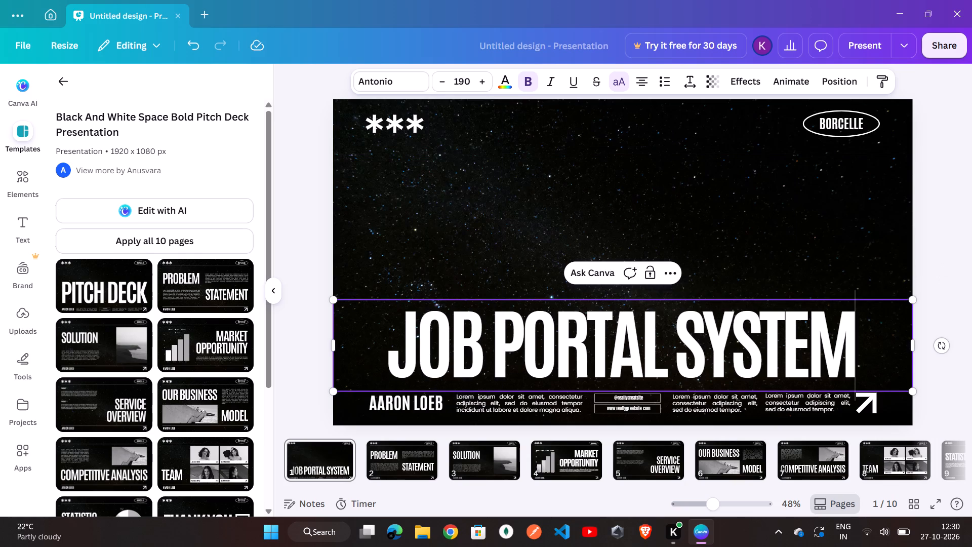
Move the page 1 title up to about the vertical middle of the slide.
left_click(596, 196)
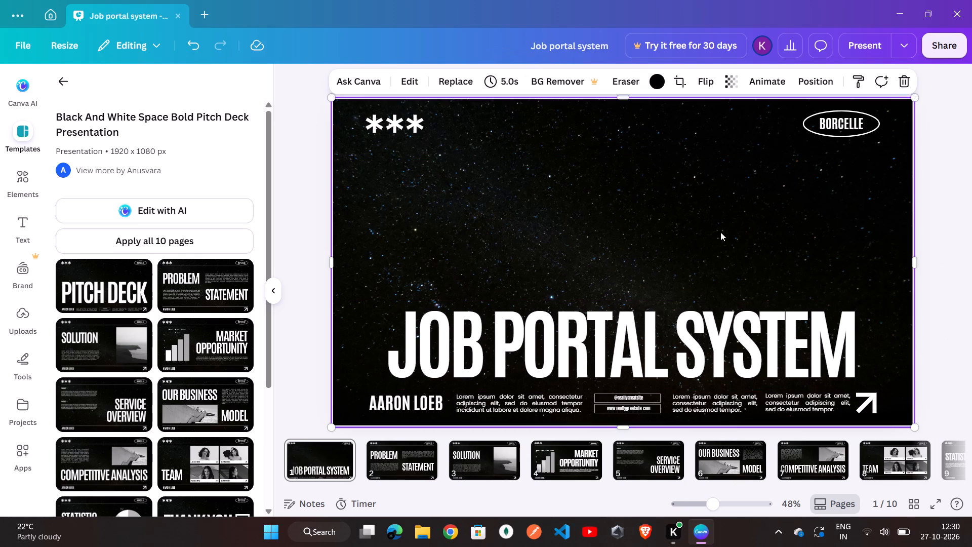
left_click_drag(683, 328, 692, 221)
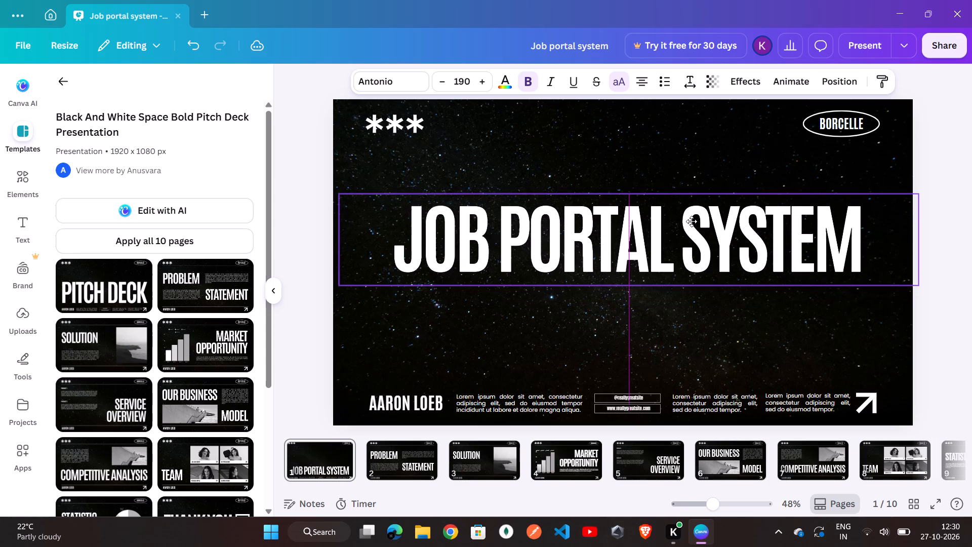
left_click_drag(692, 221, 687, 223)
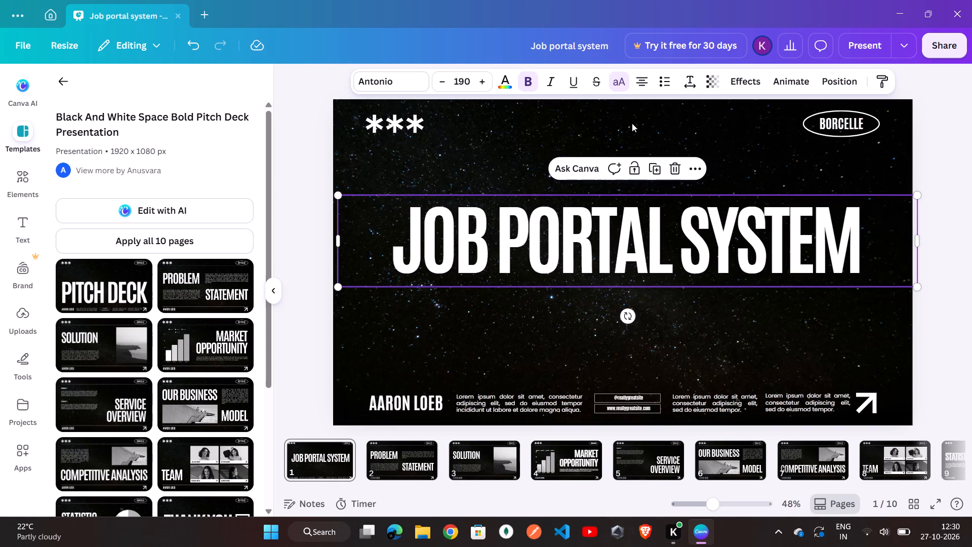
Delete the oval outline around the BORCELLE label on page 1.
double_click(829, 118)
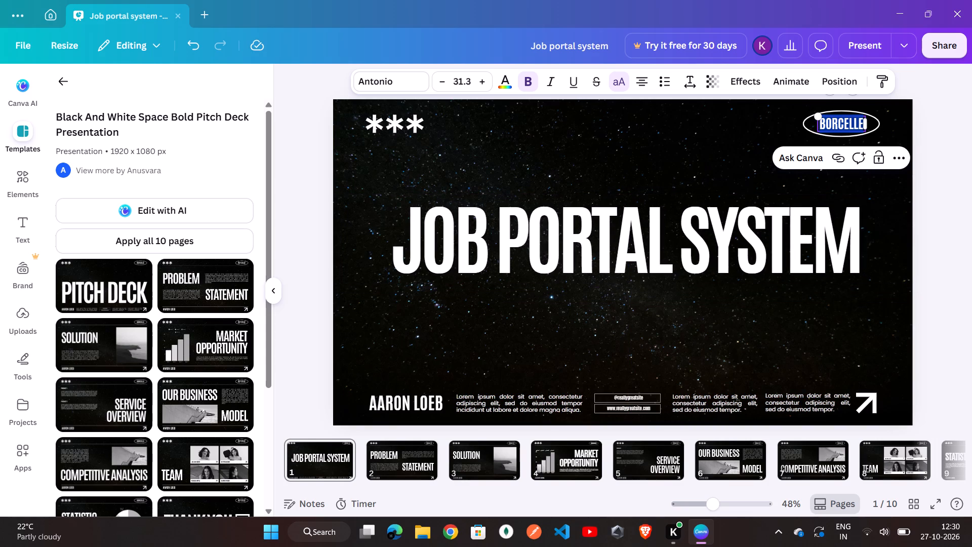
left_click(806, 120)
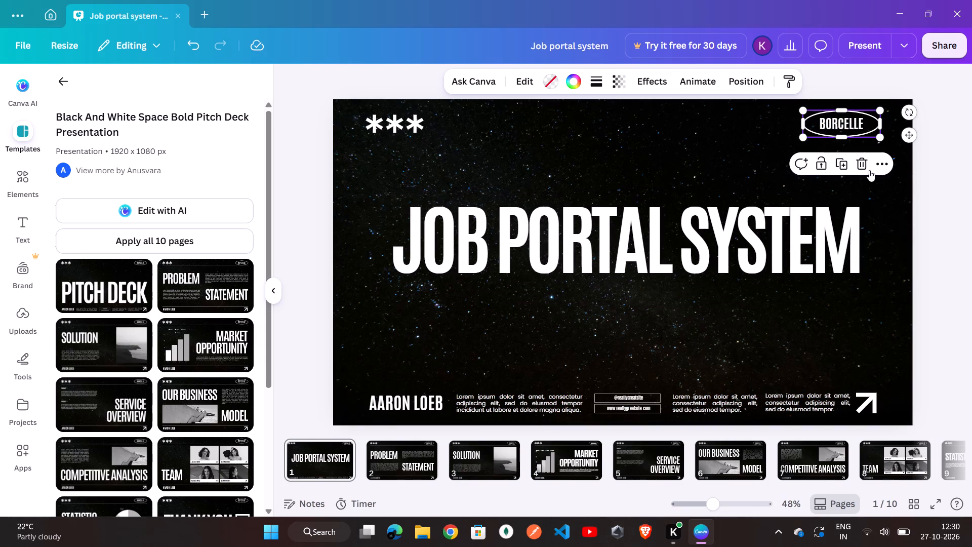
left_click(861, 168)
Replace the BORCELLE label on page 1 with "Integral University".
triple_click(847, 120)
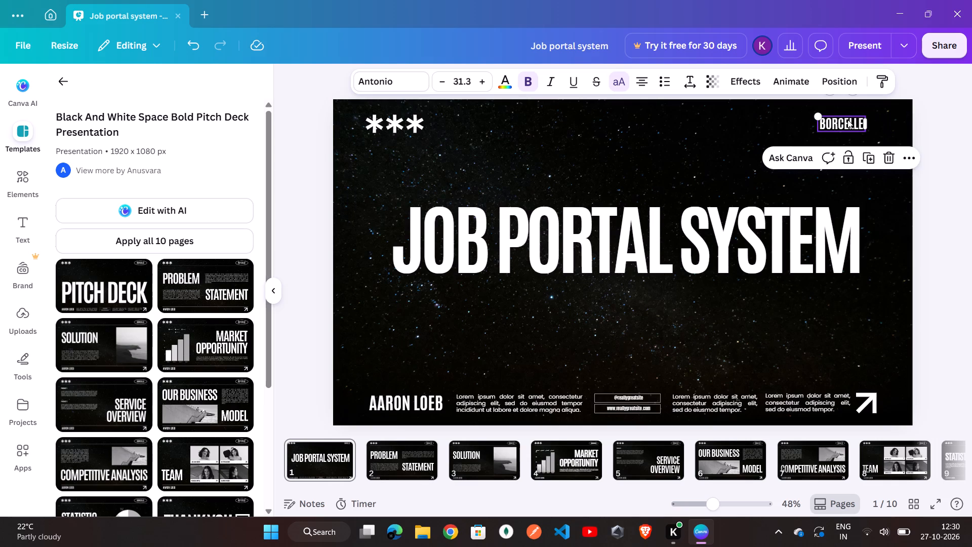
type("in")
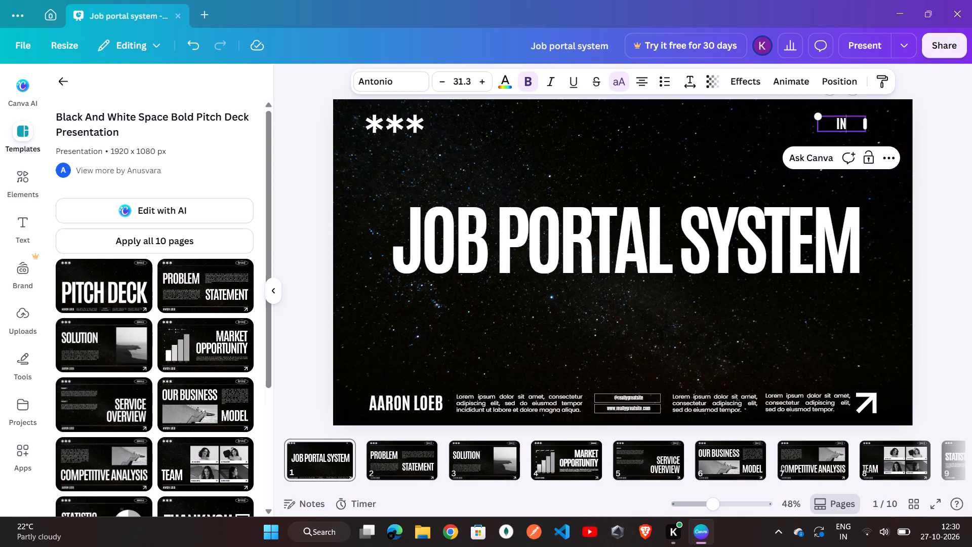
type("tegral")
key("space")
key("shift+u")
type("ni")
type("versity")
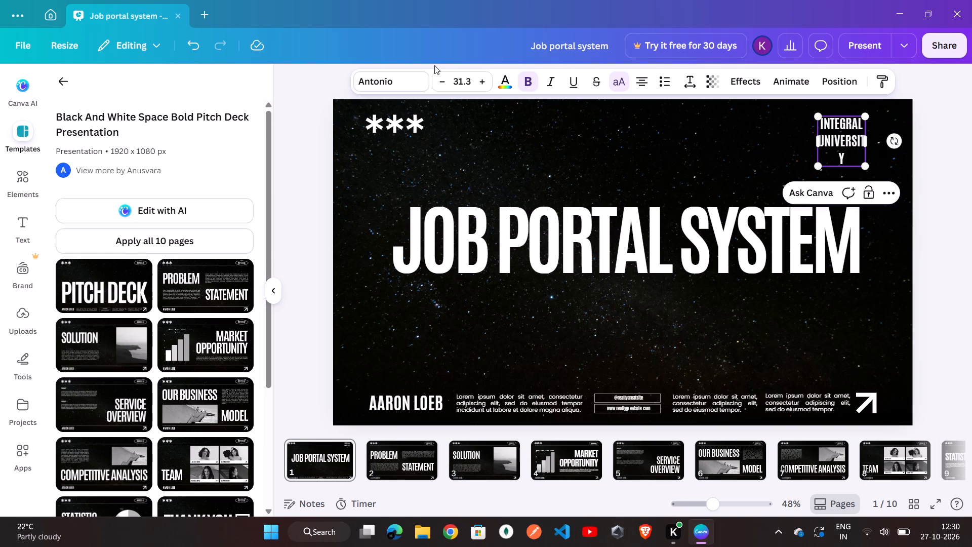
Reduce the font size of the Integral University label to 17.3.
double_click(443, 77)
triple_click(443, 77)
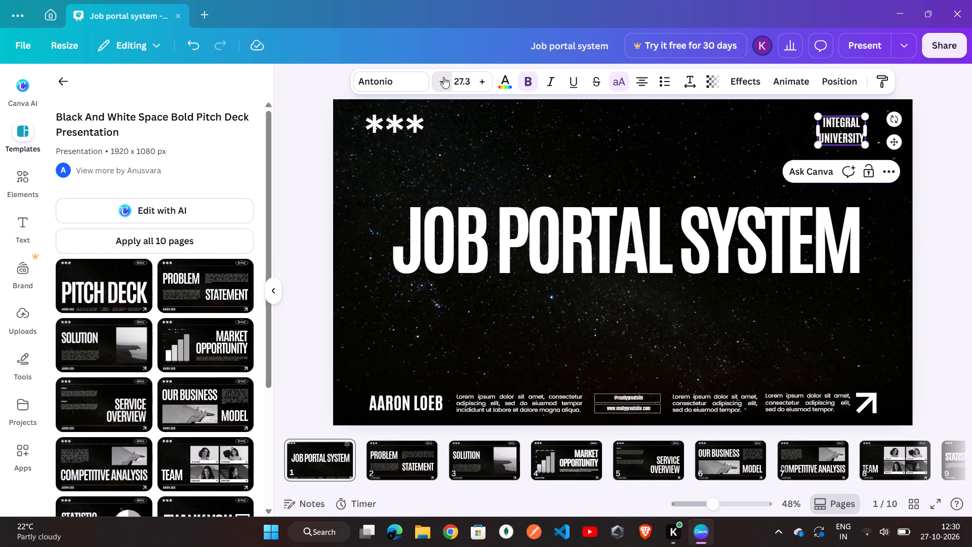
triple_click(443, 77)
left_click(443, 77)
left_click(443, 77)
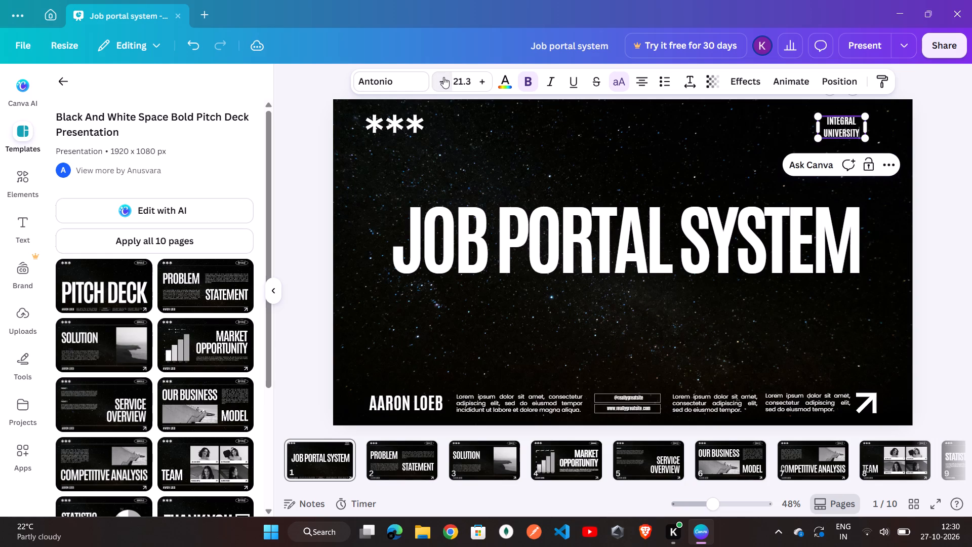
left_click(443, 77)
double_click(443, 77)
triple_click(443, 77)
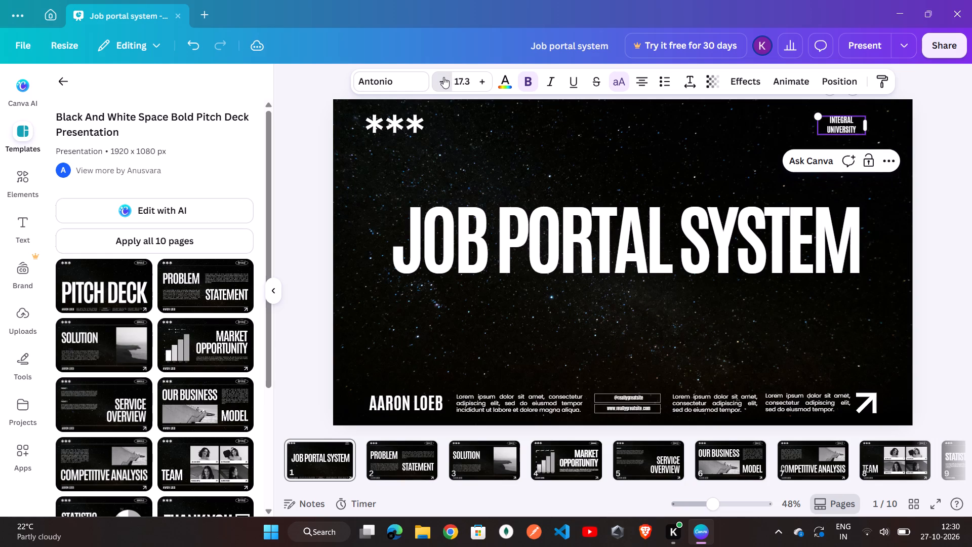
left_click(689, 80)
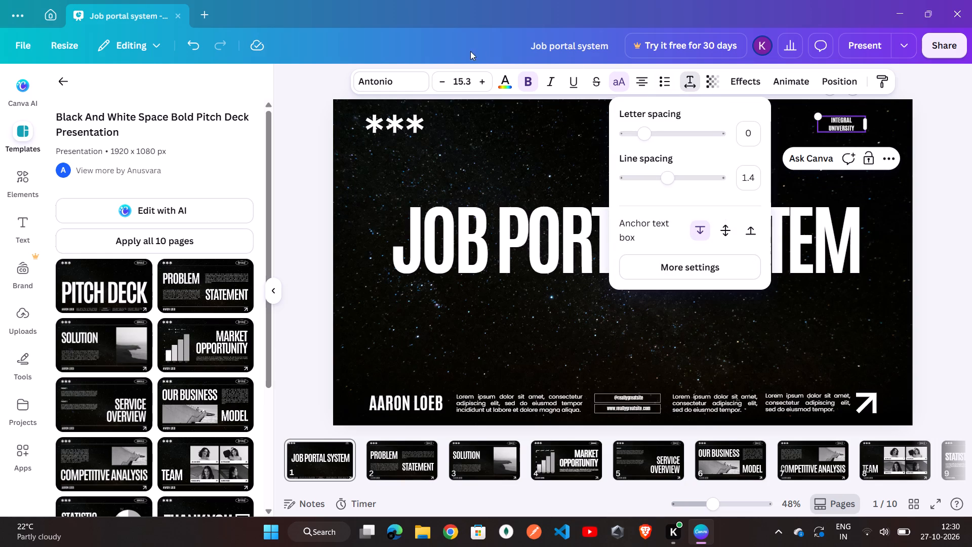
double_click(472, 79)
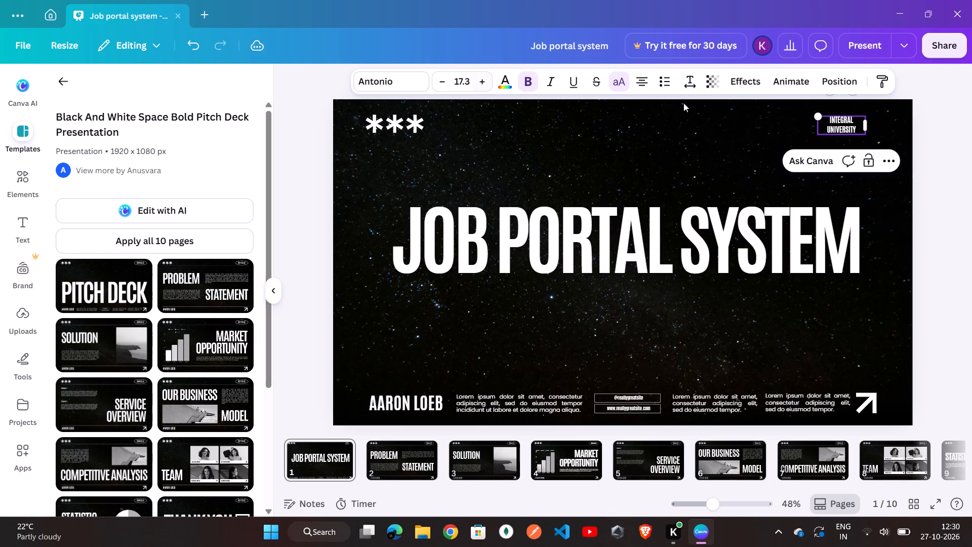
Set the Integral University label's font size to 20 and widen its text box to fit on one line.
double_click(470, 83)
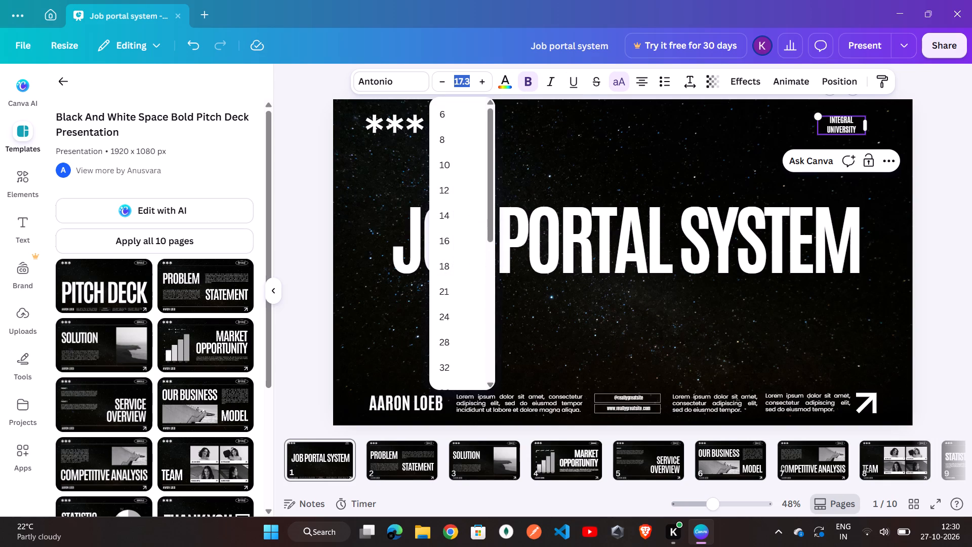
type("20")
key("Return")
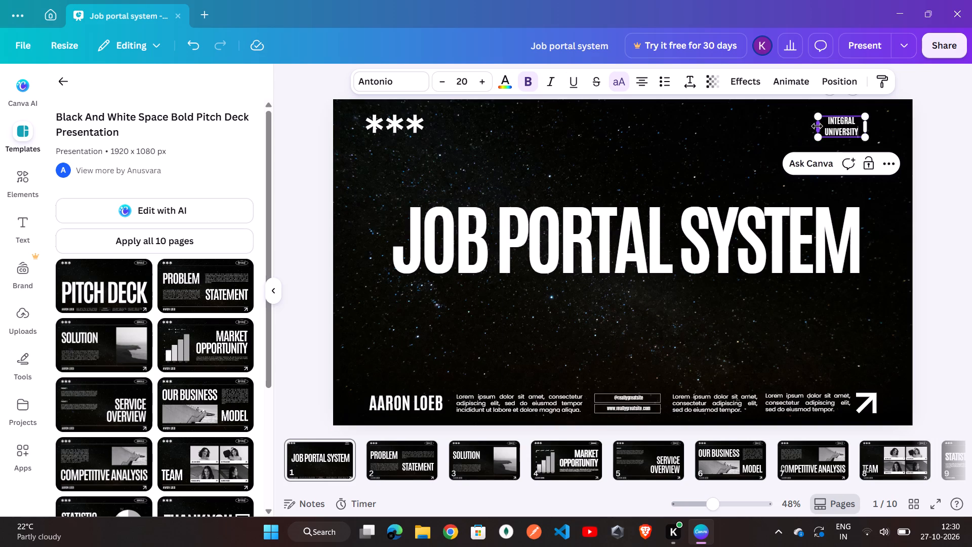
left_click_drag(817, 126, 795, 129)
left_click(731, 123)
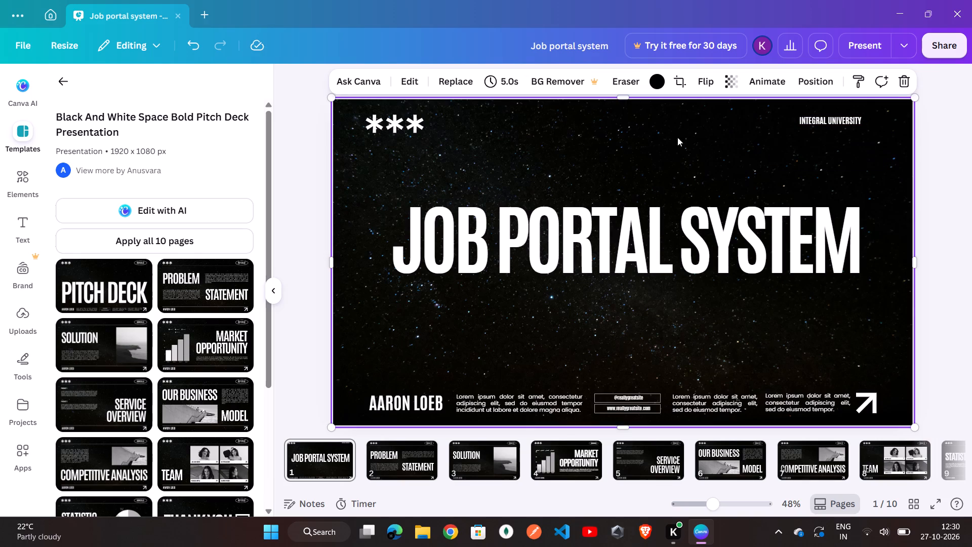
Delete the three asterisk graphics in the upper-left corner of page 1.
double_click(398, 120)
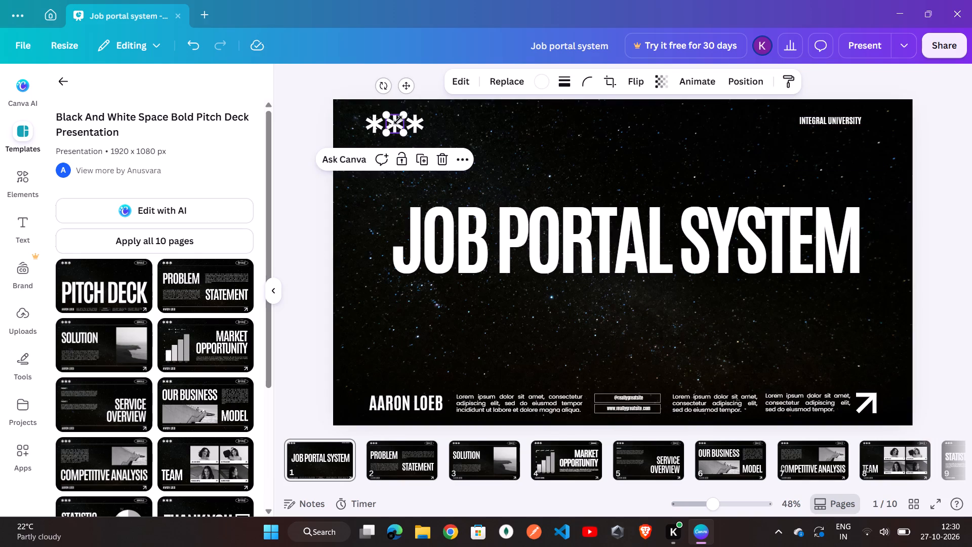
left_click(416, 125)
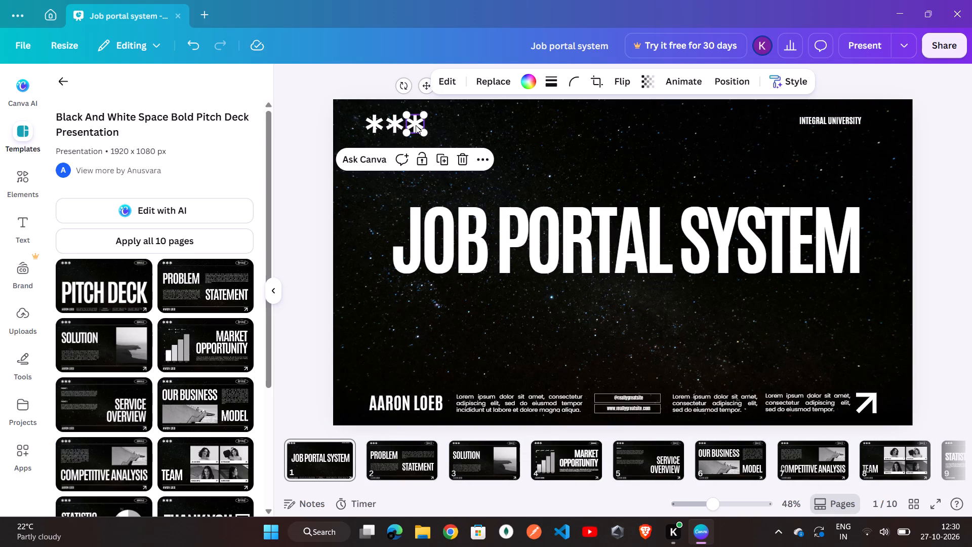
left_click(465, 162)
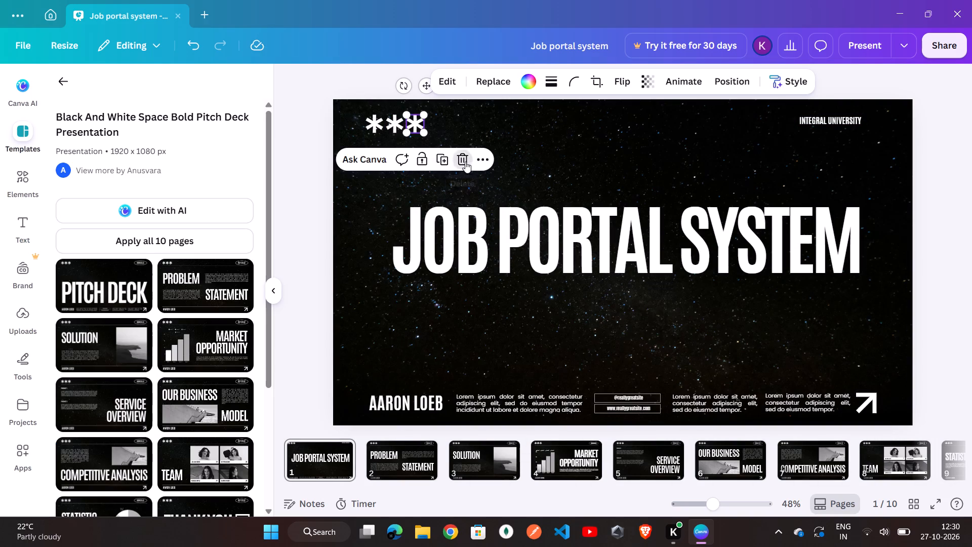
left_click(388, 118)
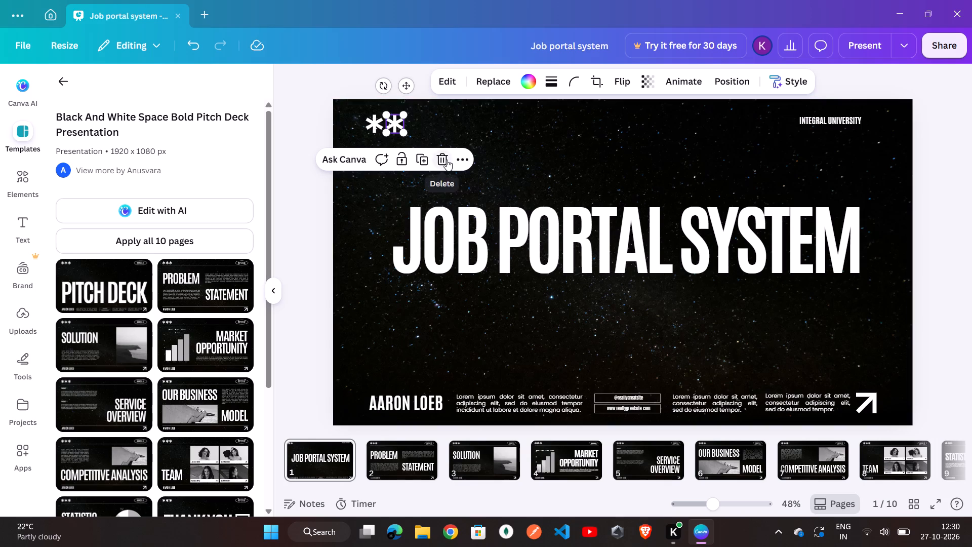
left_click(447, 160)
left_click(378, 126)
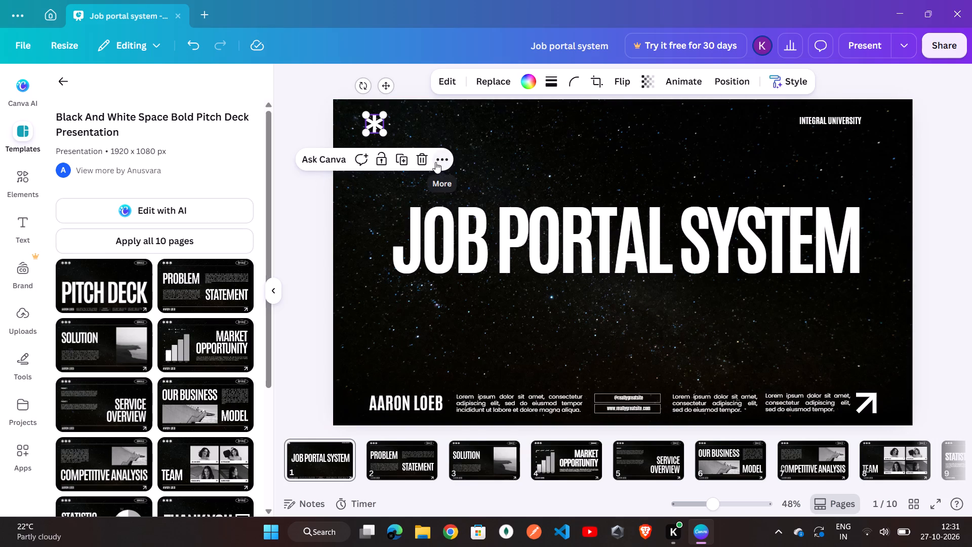
left_click(424, 160)
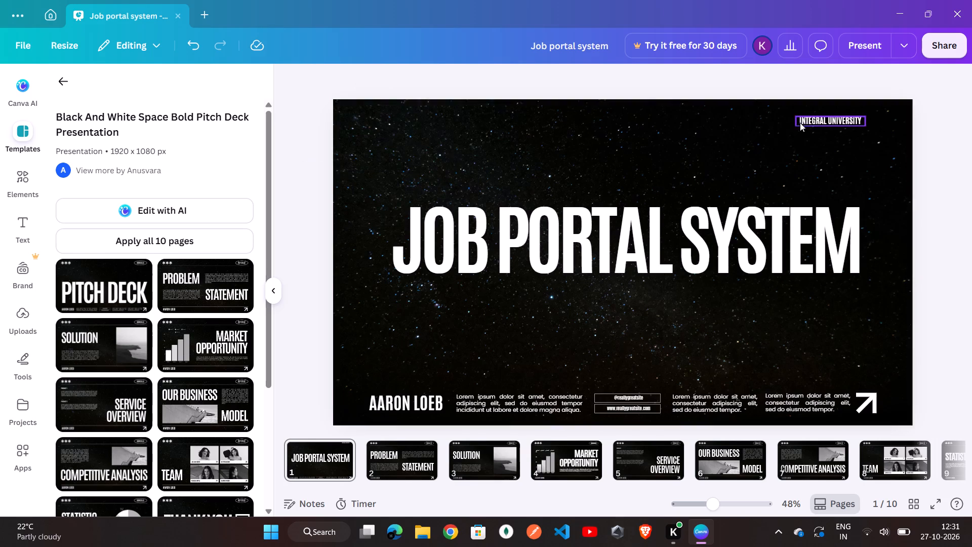
Duplicate the Integral University label and place the copy in the slide's upper-left corner.
left_click(827, 119)
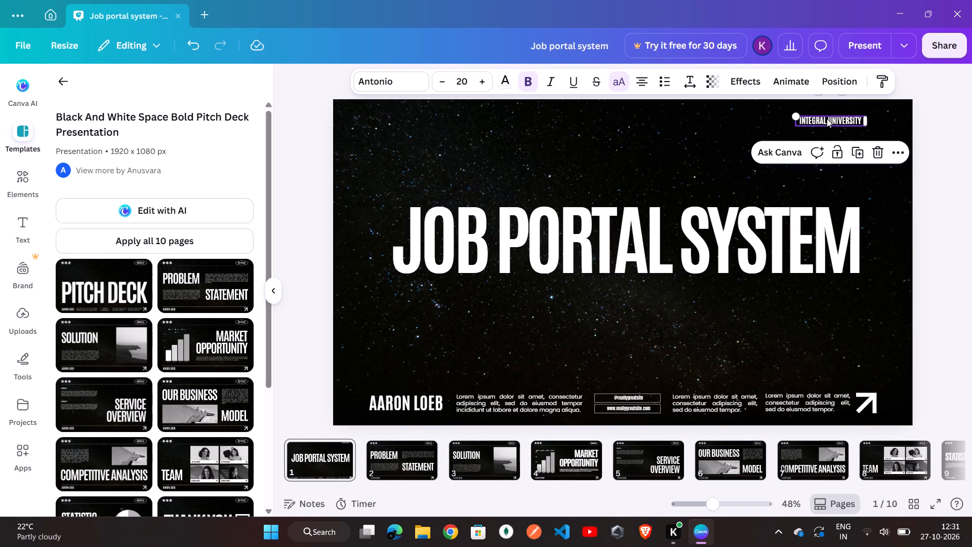
left_click(859, 153)
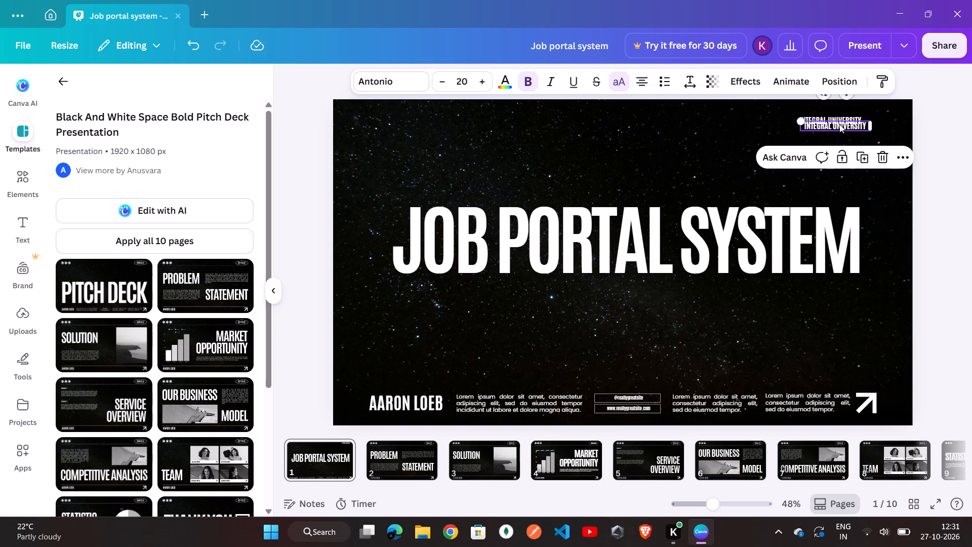
left_click_drag(839, 124, 399, 122)
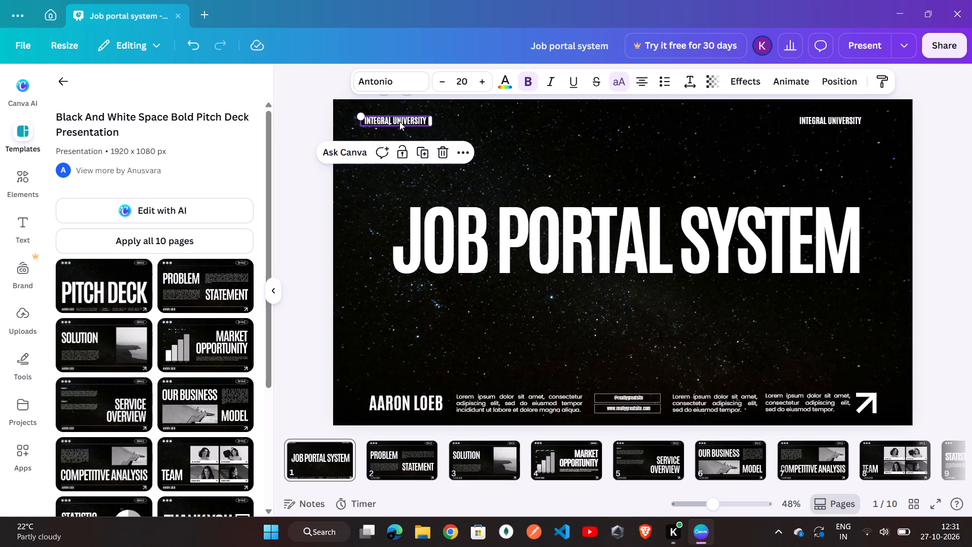
Replace the copied label's text with "Btech computer science and engineering" and widen its text box to fit on one line.
triple_click(403, 115)
double_click(403, 115)
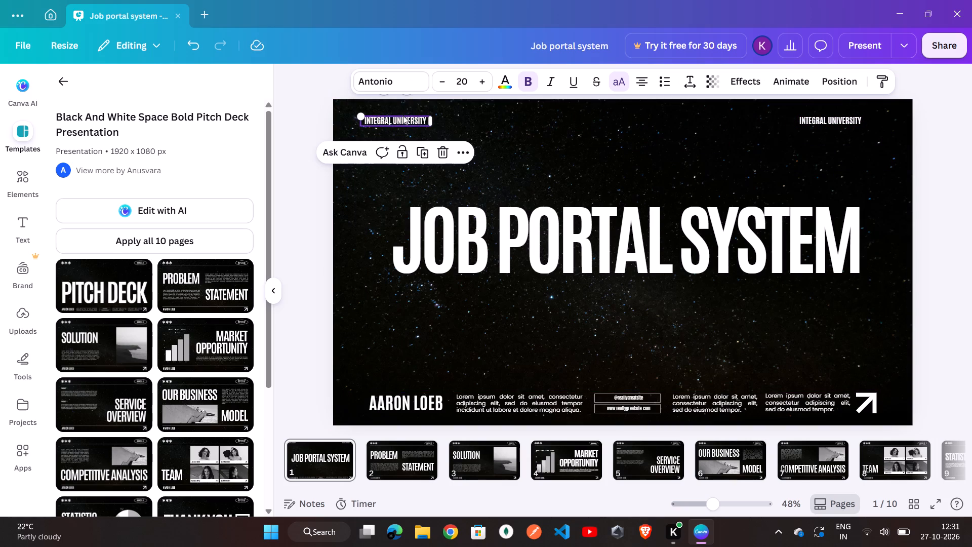
double_click(403, 115)
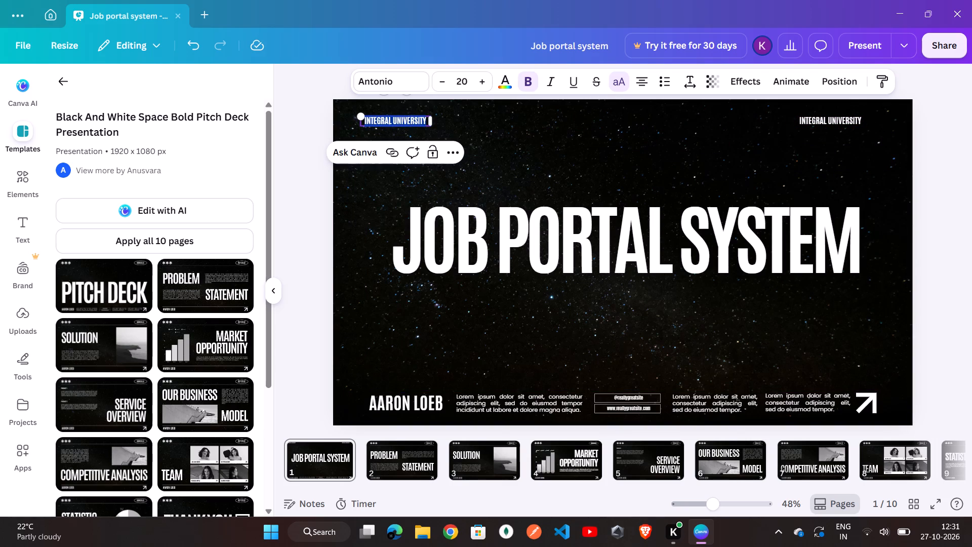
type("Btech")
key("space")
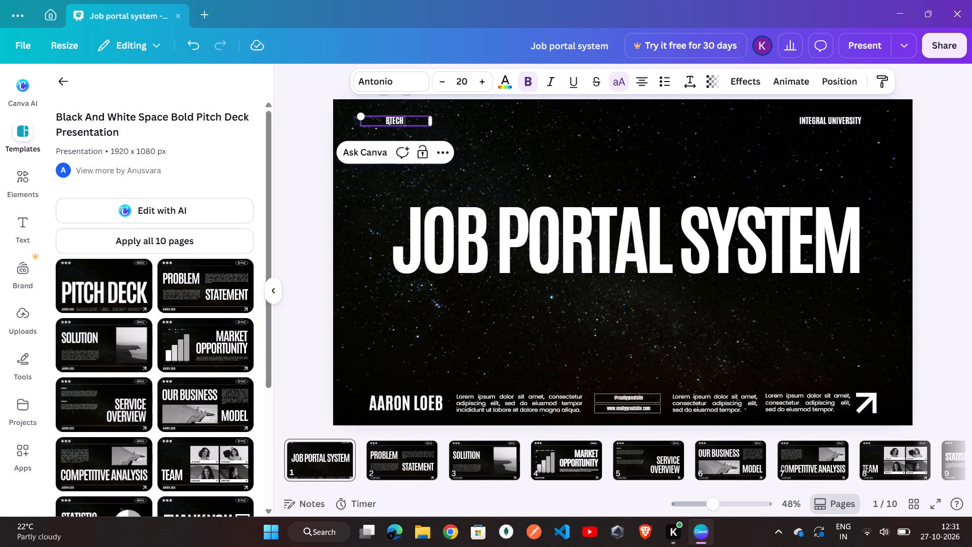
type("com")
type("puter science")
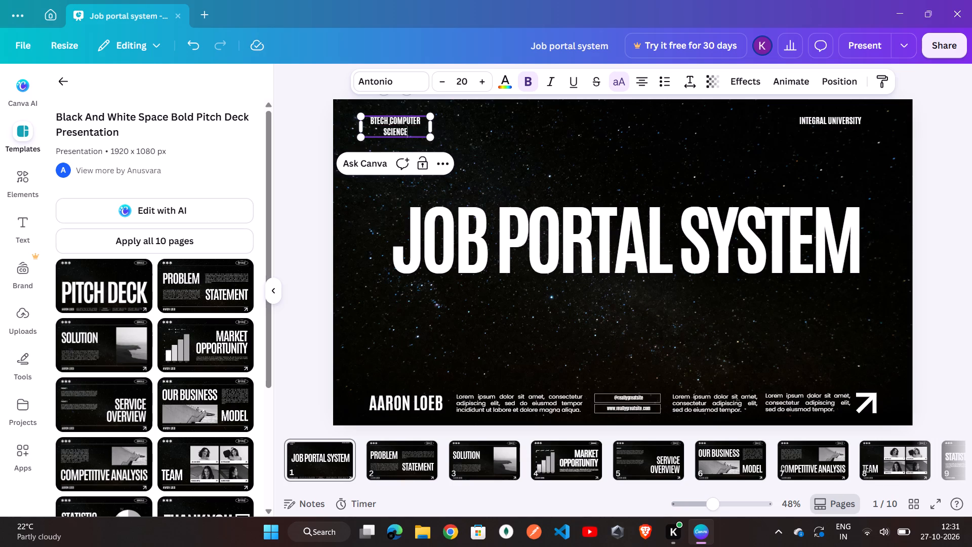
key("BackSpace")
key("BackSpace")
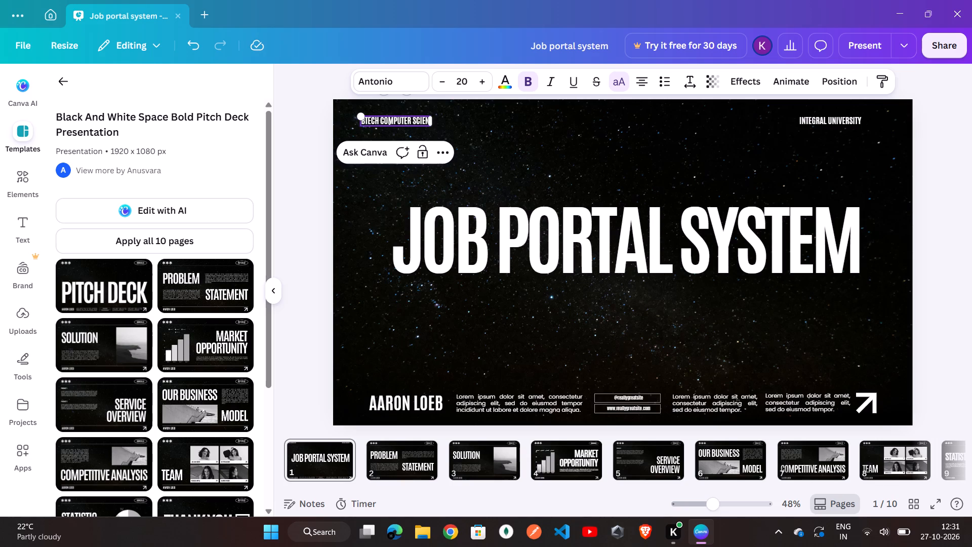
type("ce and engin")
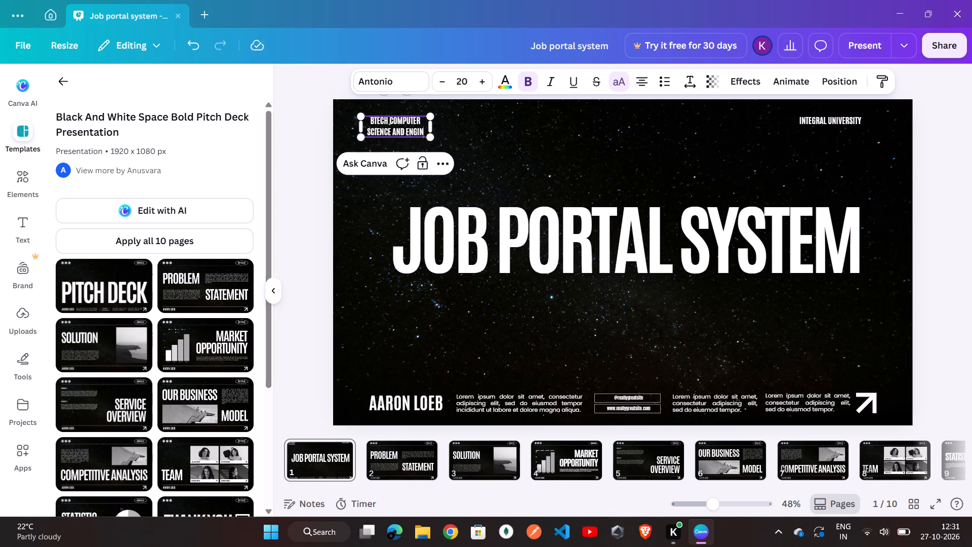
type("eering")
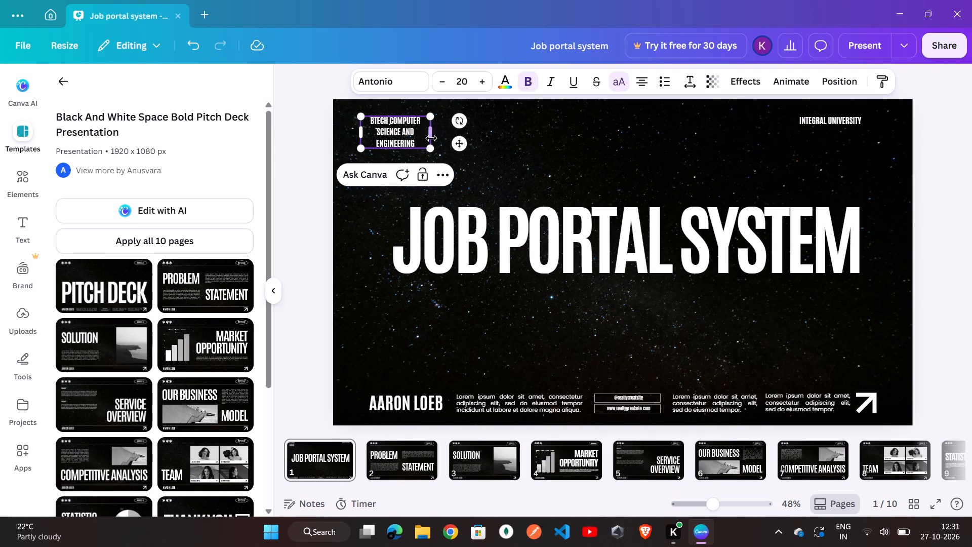
left_click_drag(431, 133, 506, 132)
left_click(619, 155)
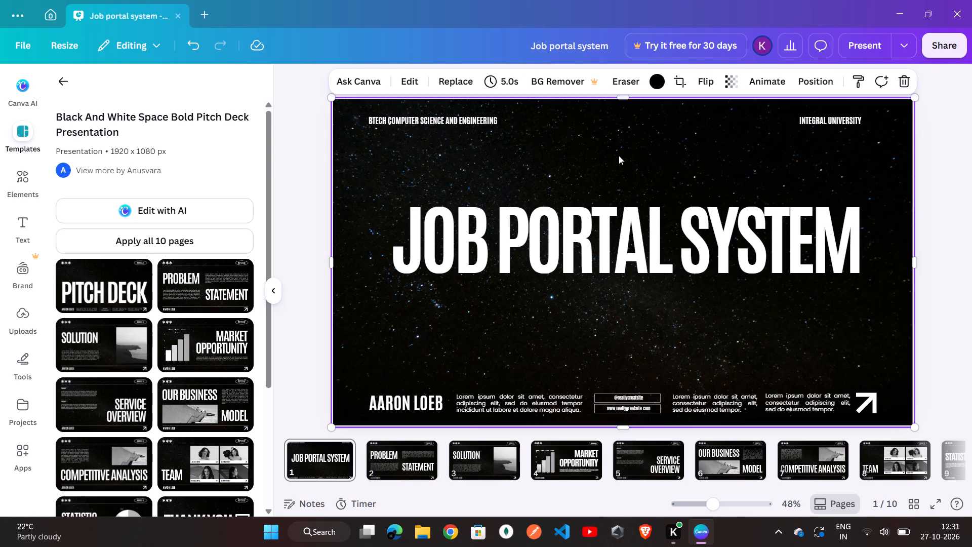
Delete the social handle and website labels with their frames, plus the placeholder paragraph beside the presenter name on page 1.
double_click(444, 402)
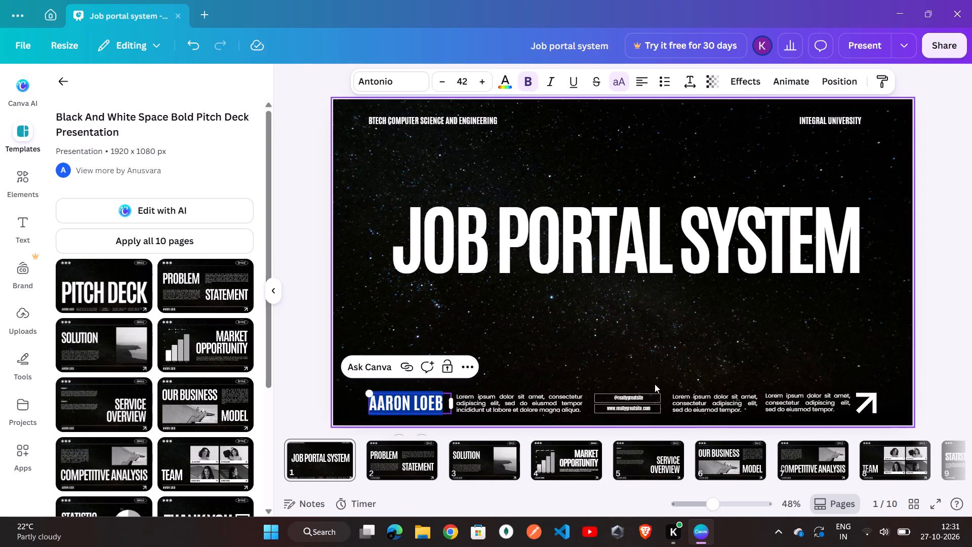
left_click(647, 400)
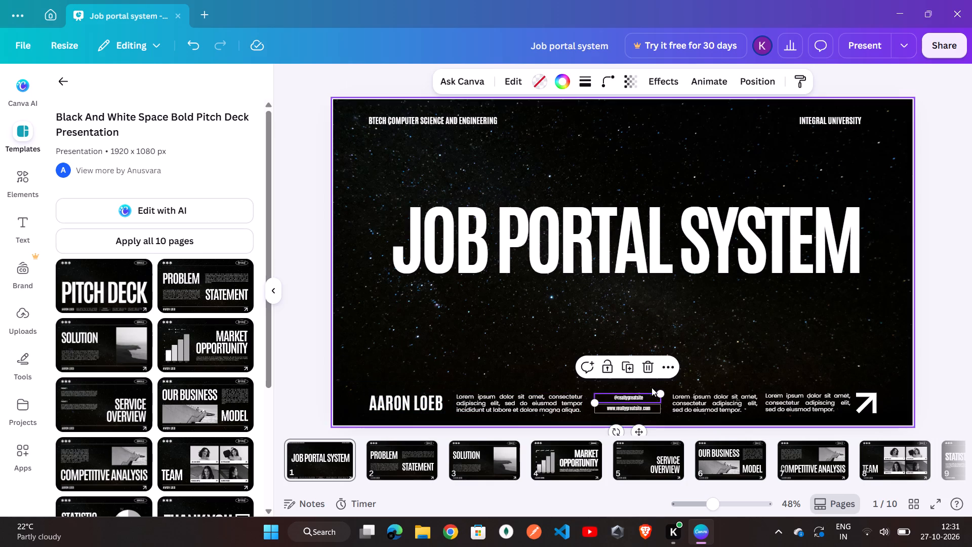
left_click(646, 363)
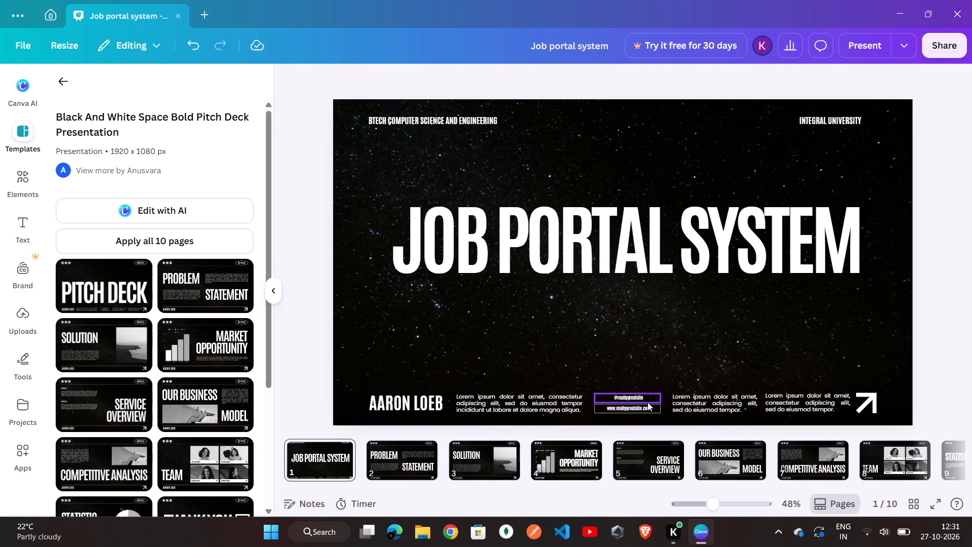
left_click(650, 410)
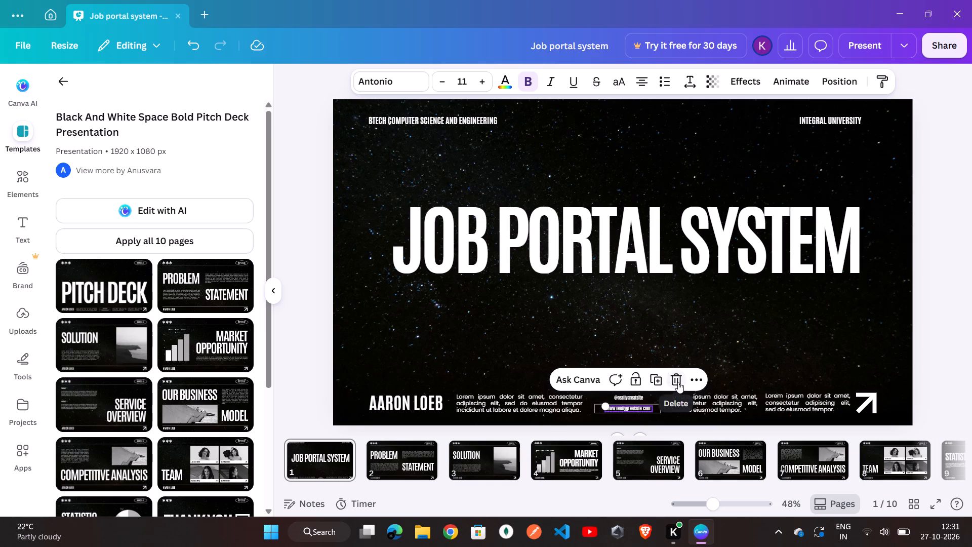
left_click(678, 382)
left_click(654, 408)
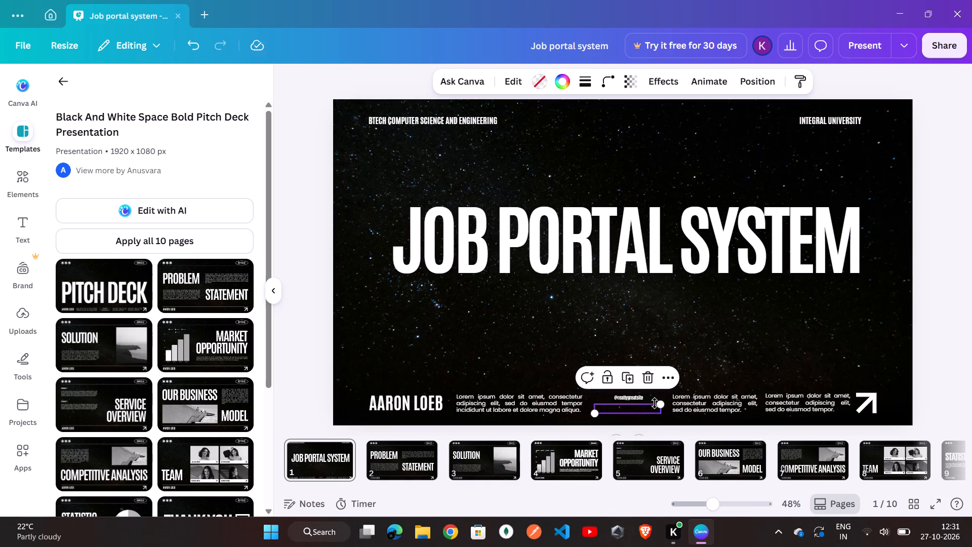
left_click(648, 379)
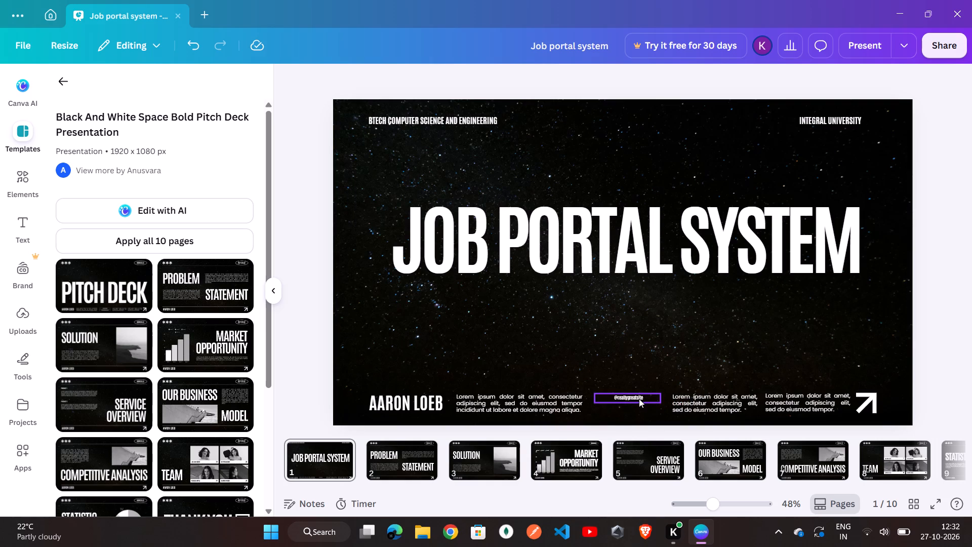
left_click(639, 399)
left_click(671, 370)
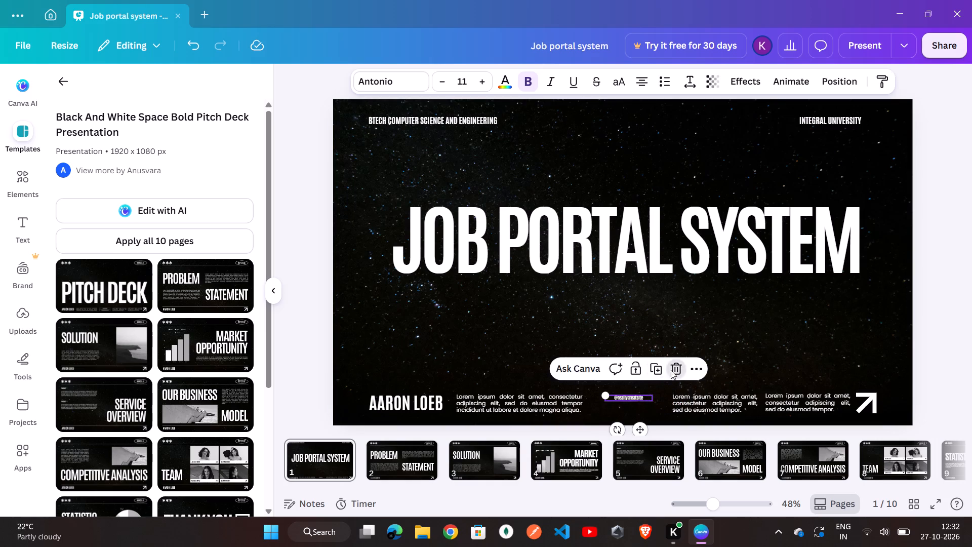
left_click(565, 402)
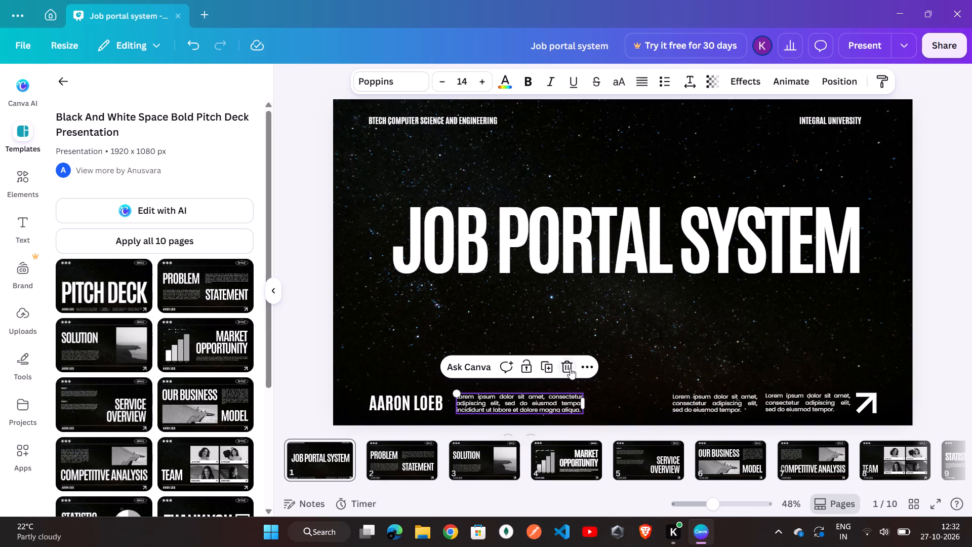
left_click(570, 368)
Replace the placeholder presenter name with the first student's full name and fit its text box to one line, about 472 wide.
triple_click(411, 403)
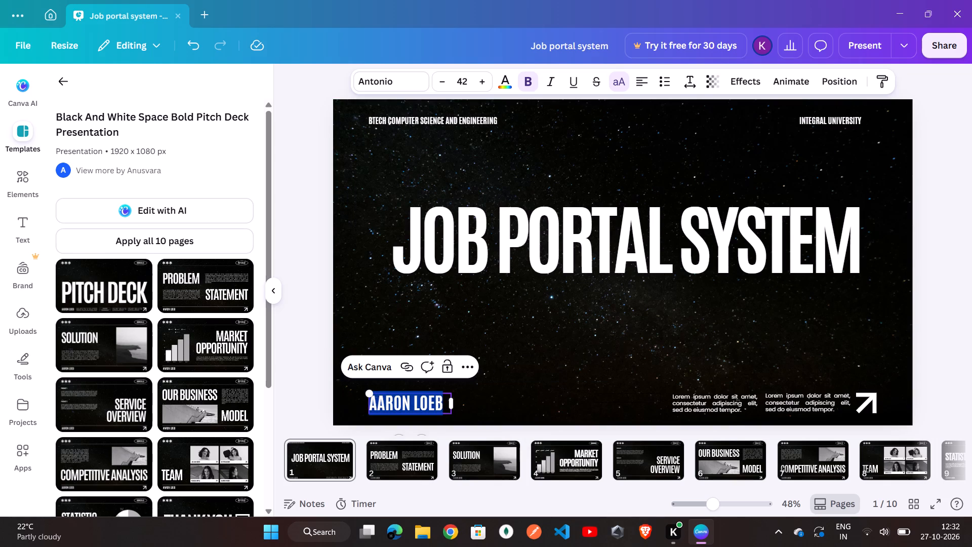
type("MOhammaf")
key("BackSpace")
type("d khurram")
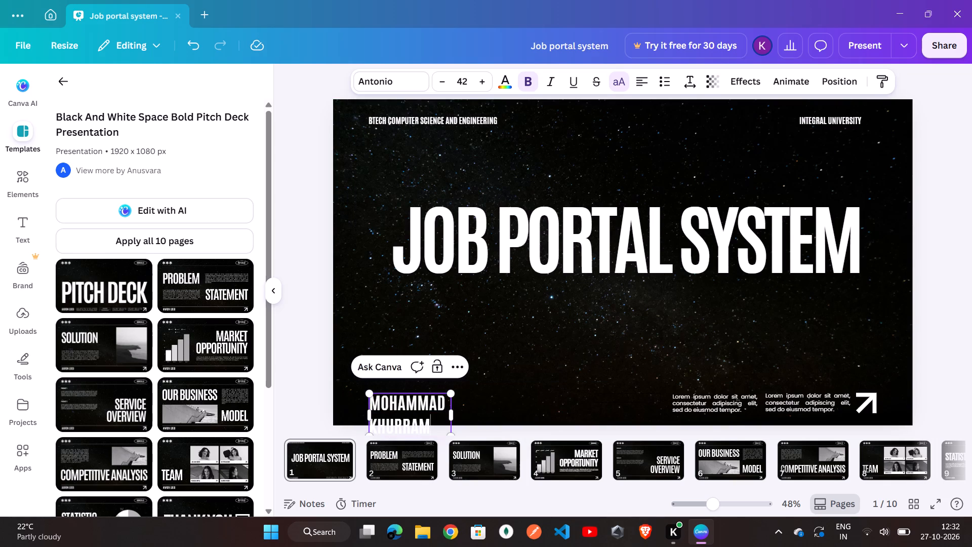
left_click_drag(452, 414, 482, 415)
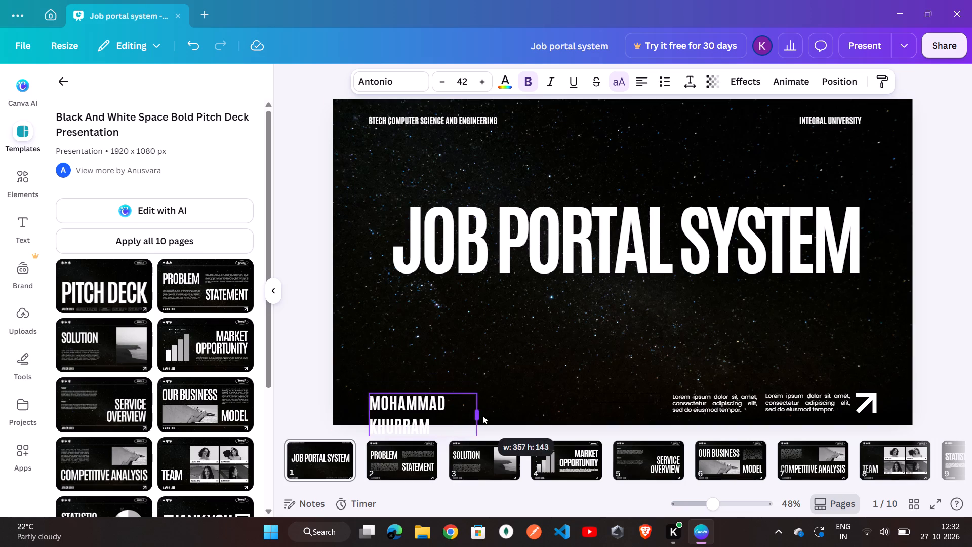
left_click_drag(482, 415, 525, 398)
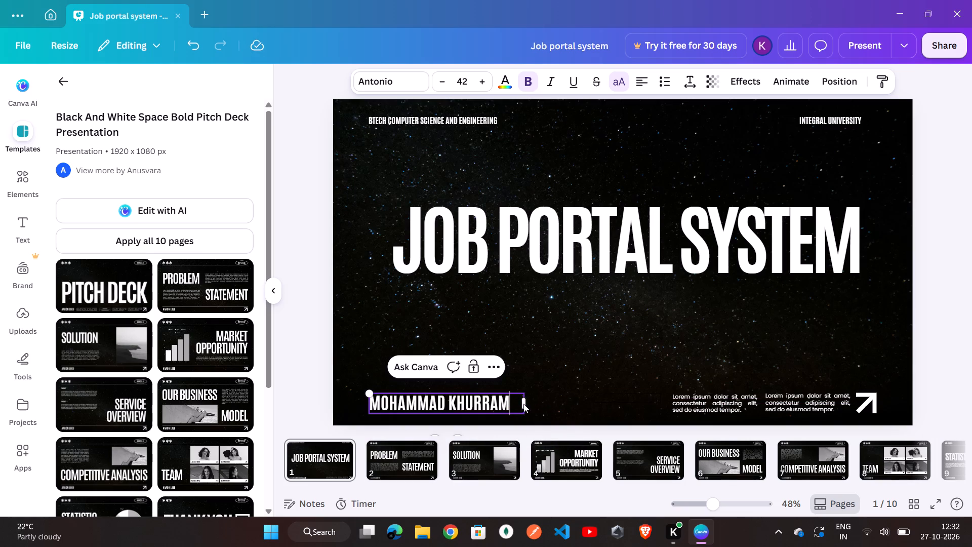
left_click_drag(526, 405, 516, 405)
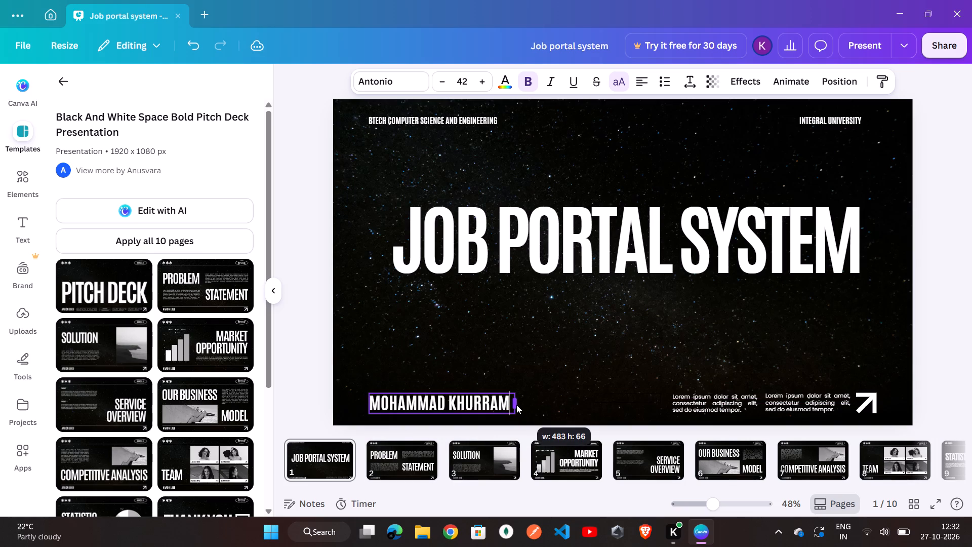
left_click_drag(516, 405, 514, 403)
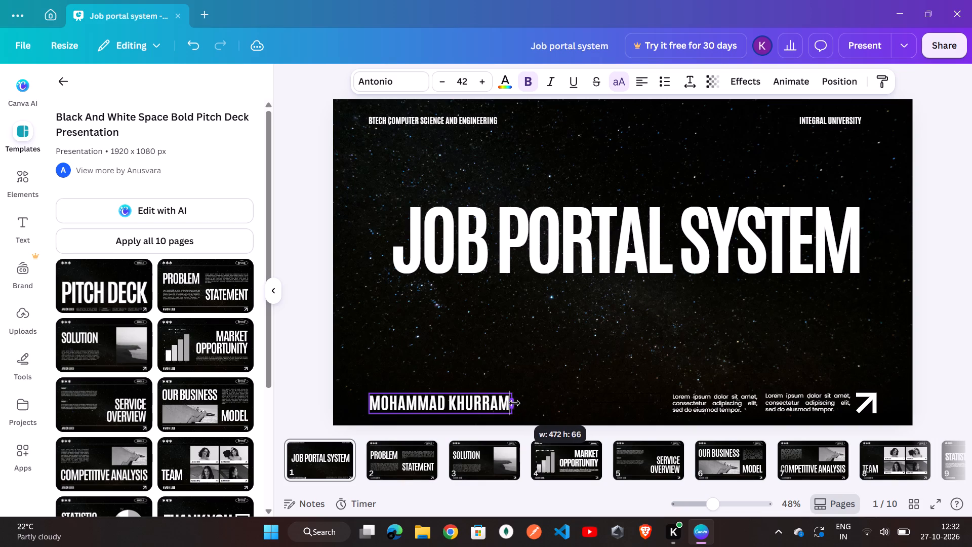
left_click(529, 398)
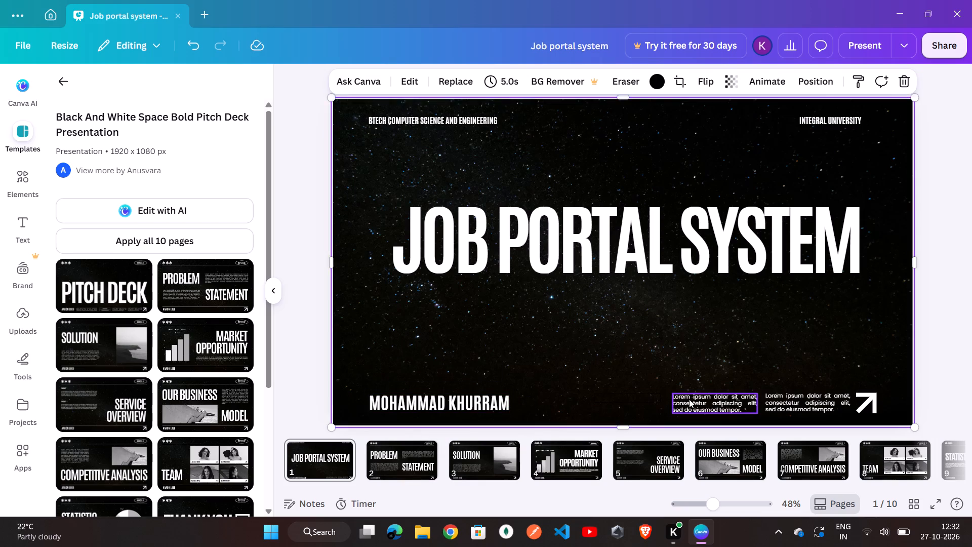
Delete the two remaining placeholder paragraphs and the arrow graphic at the bottom of page 1.
left_click(689, 399)
left_click(763, 359)
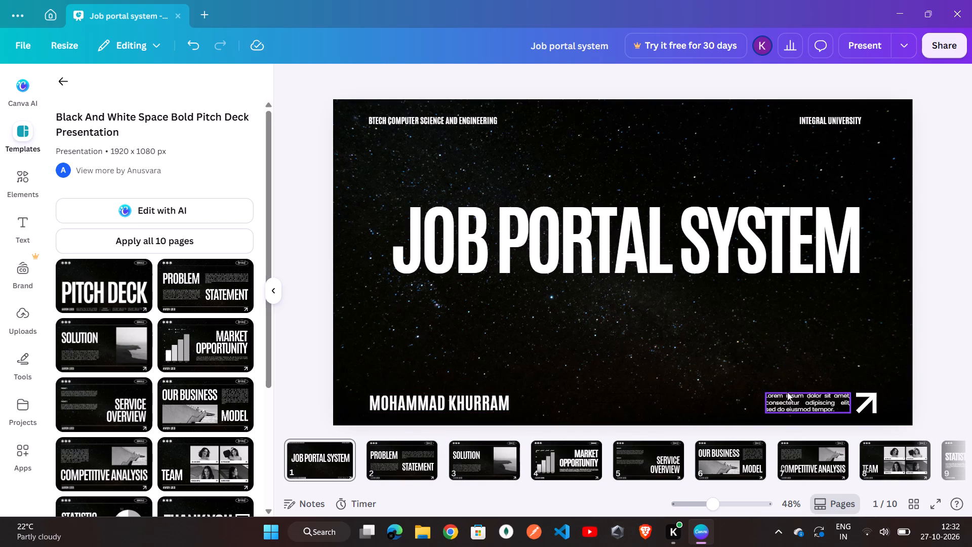
left_click(788, 393)
left_click(857, 364)
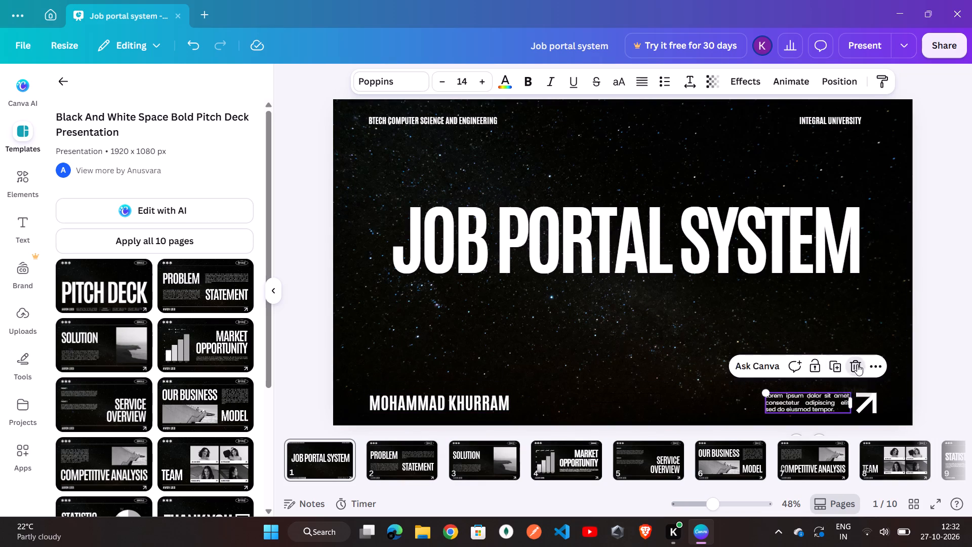
left_click(865, 404)
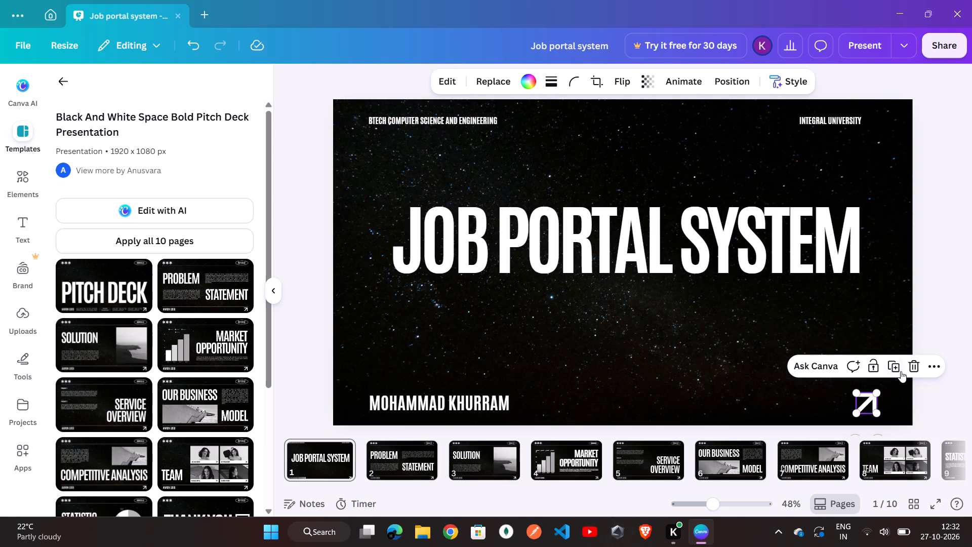
left_click(912, 368)
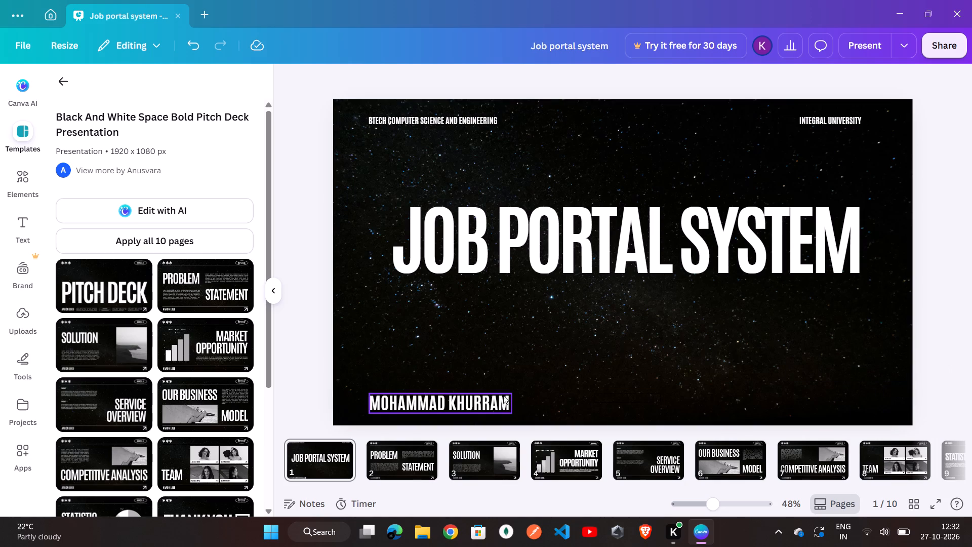
Duplicate the first student's name label and place the copy to its right, aligned on the same line.
left_click(499, 392)
left_click(466, 372)
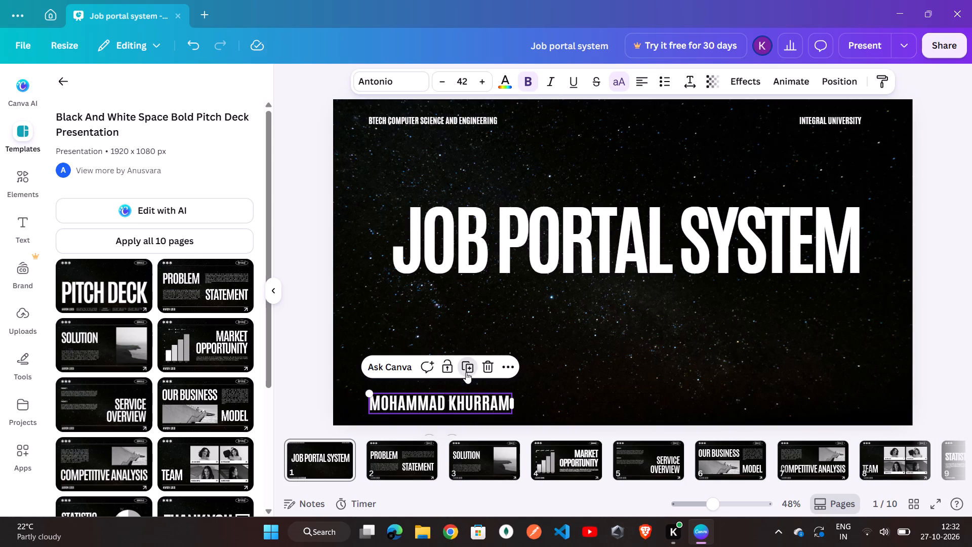
left_click_drag(471, 406, 564, 398)
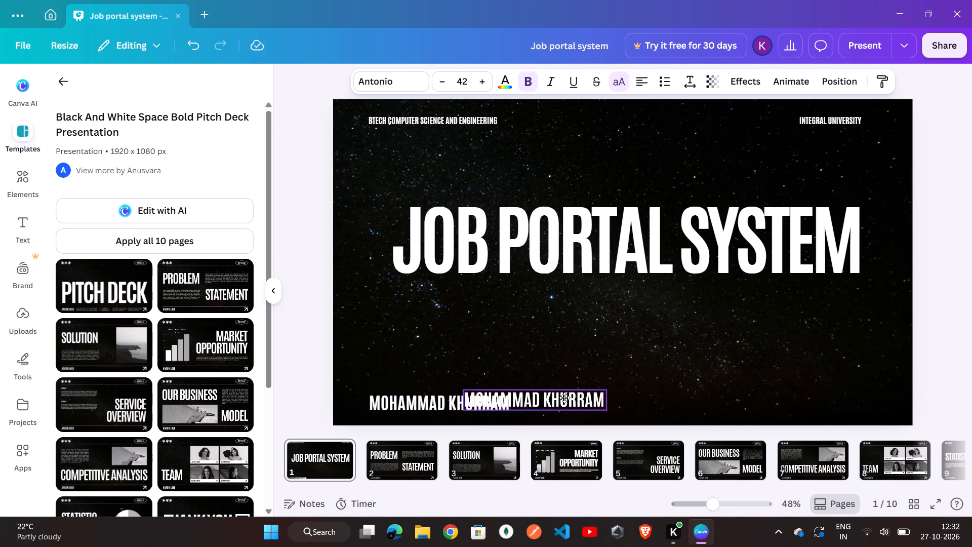
left_click_drag(564, 398, 616, 402)
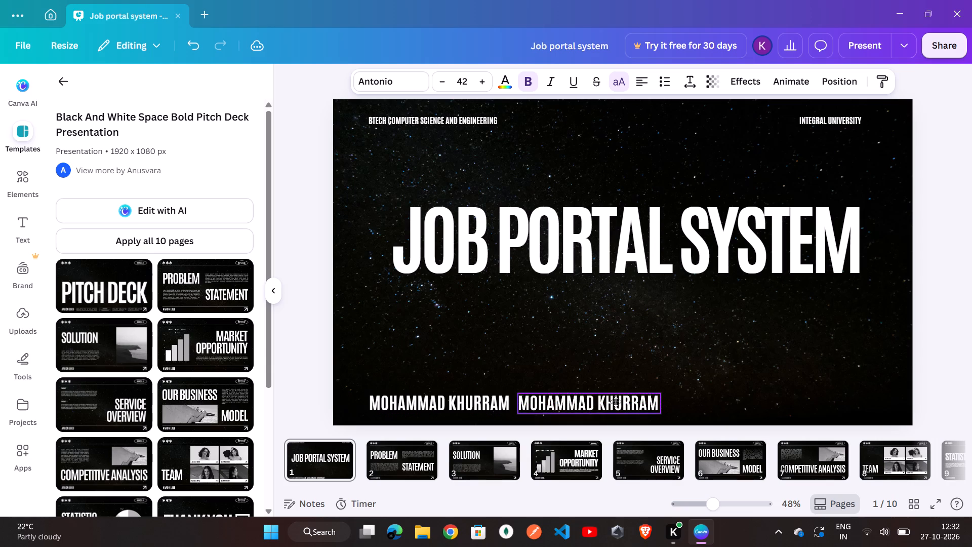
left_click_drag(616, 402, 684, 388)
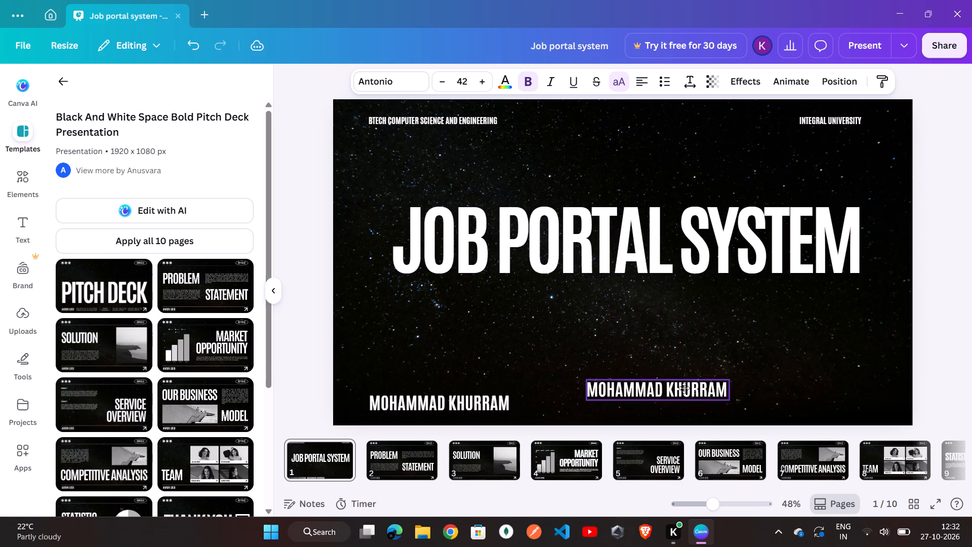
left_click_drag(684, 388, 633, 401)
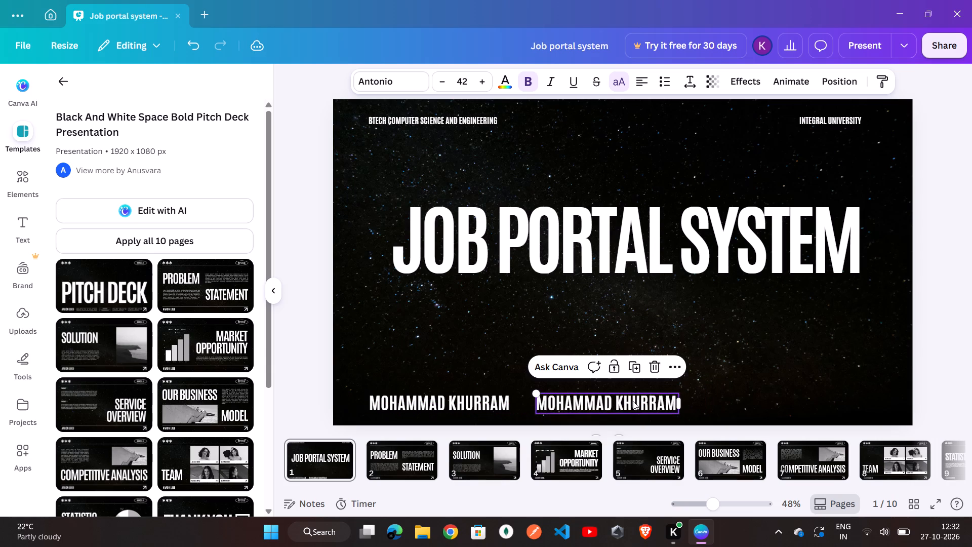
Replace the copied label's text with the second student's name and narrow its text box to fit the name.
triple_click(621, 400)
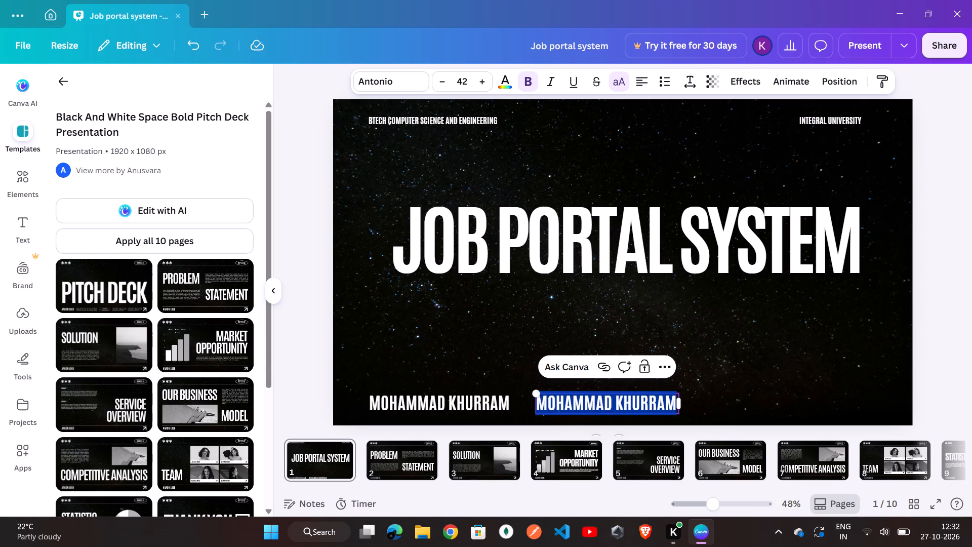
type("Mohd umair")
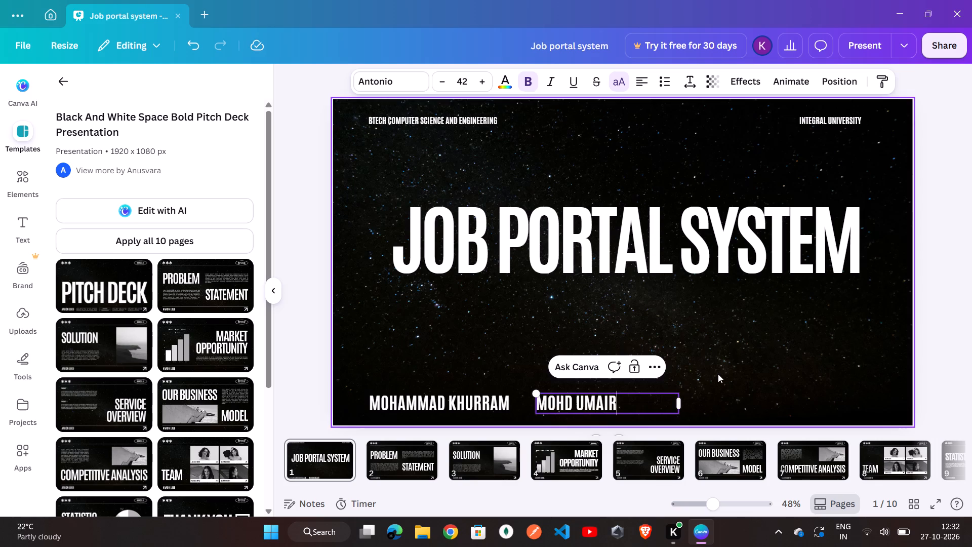
left_click_drag(682, 407, 656, 405)
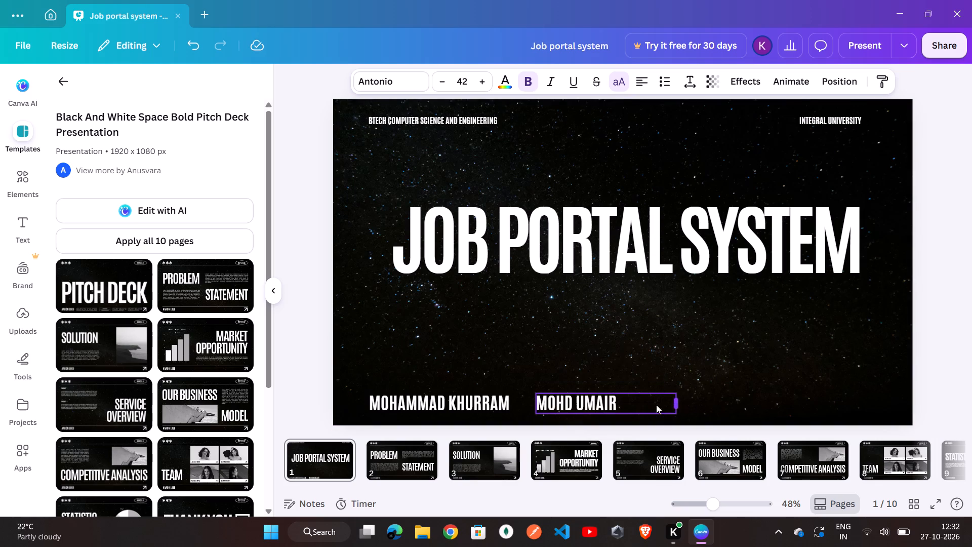
left_click_drag(656, 405, 622, 409)
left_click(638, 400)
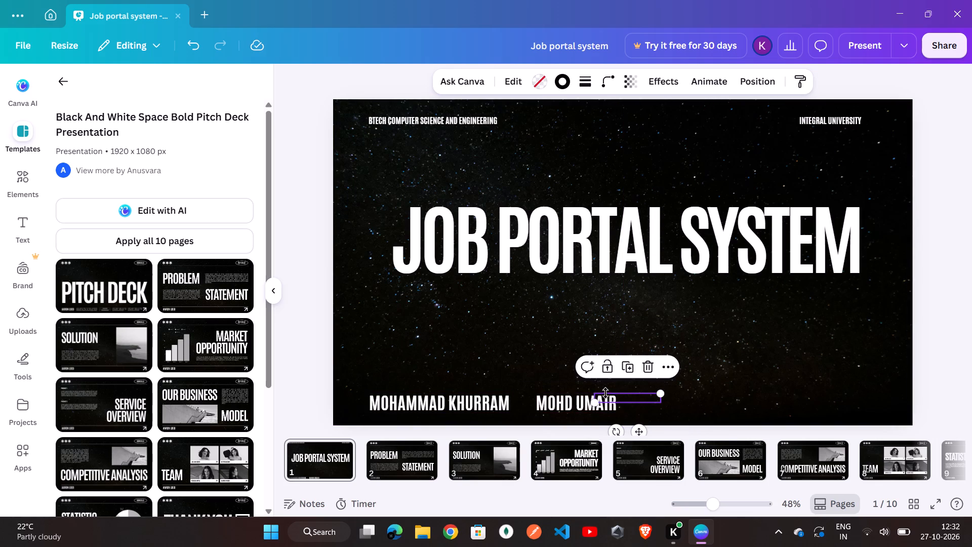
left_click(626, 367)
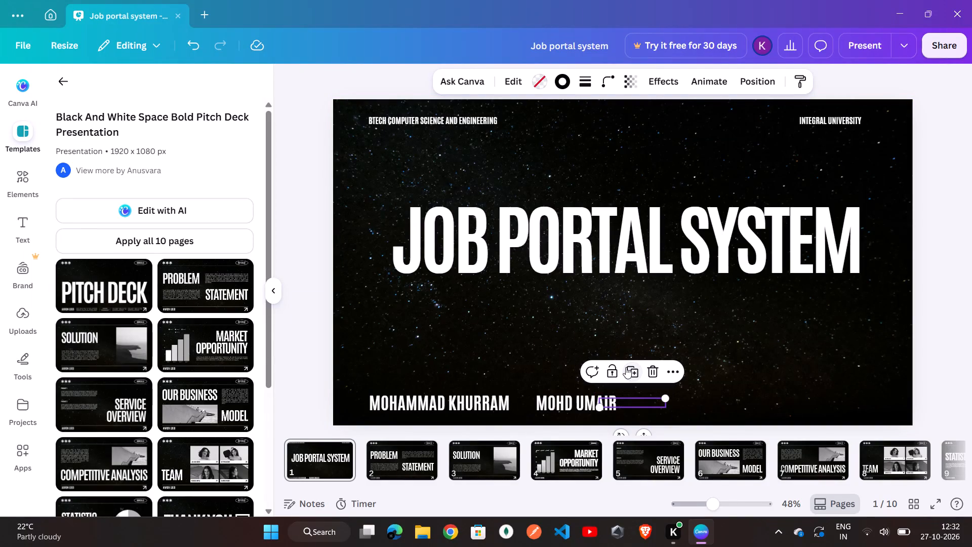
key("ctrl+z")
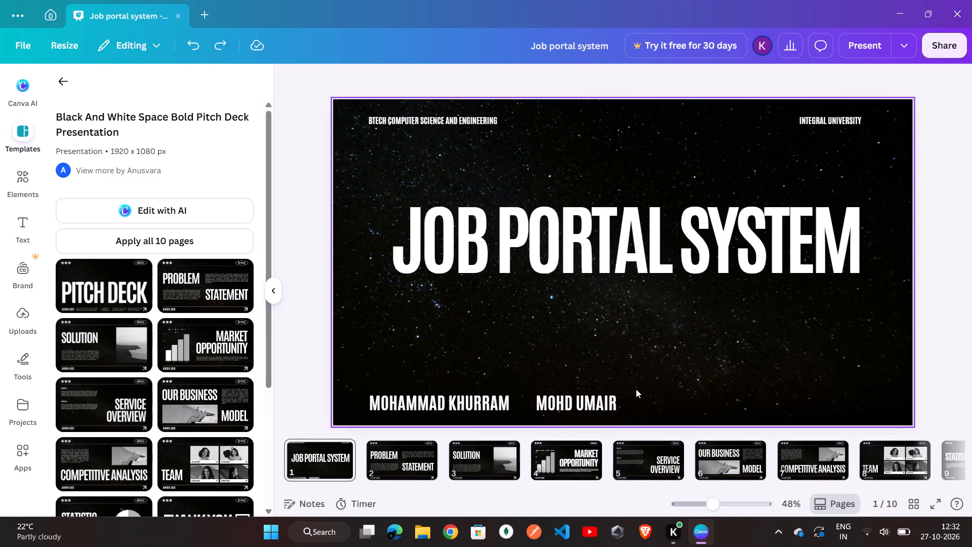
Duplicate the second student's name label and place the copy to its right on the same line.
left_click(600, 399)
left_click(610, 365)
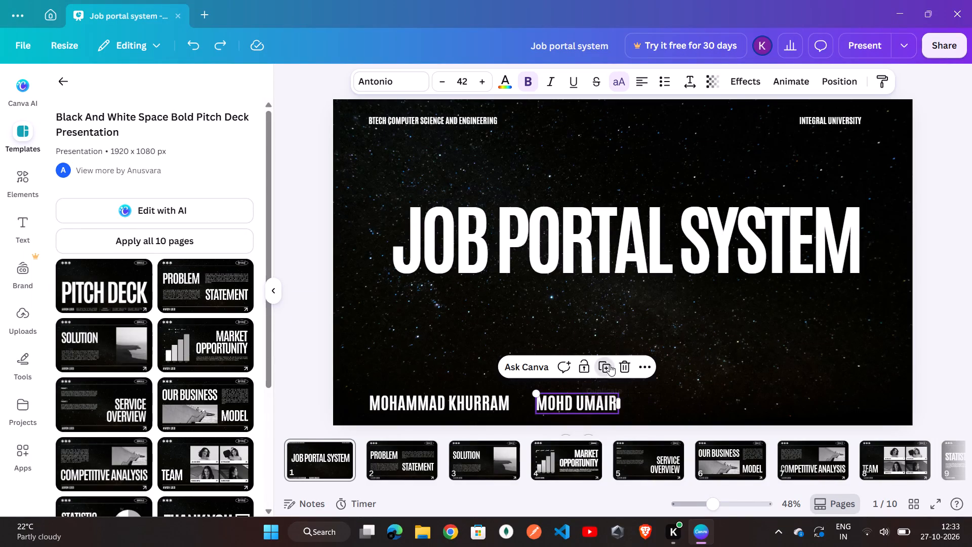
left_click_drag(600, 406, 688, 399)
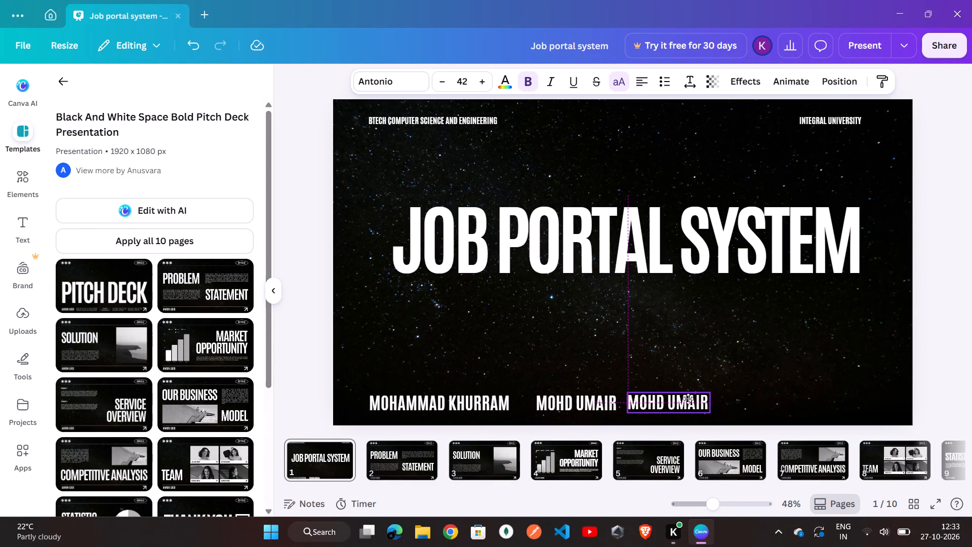
left_click_drag(688, 399, 688, 399)
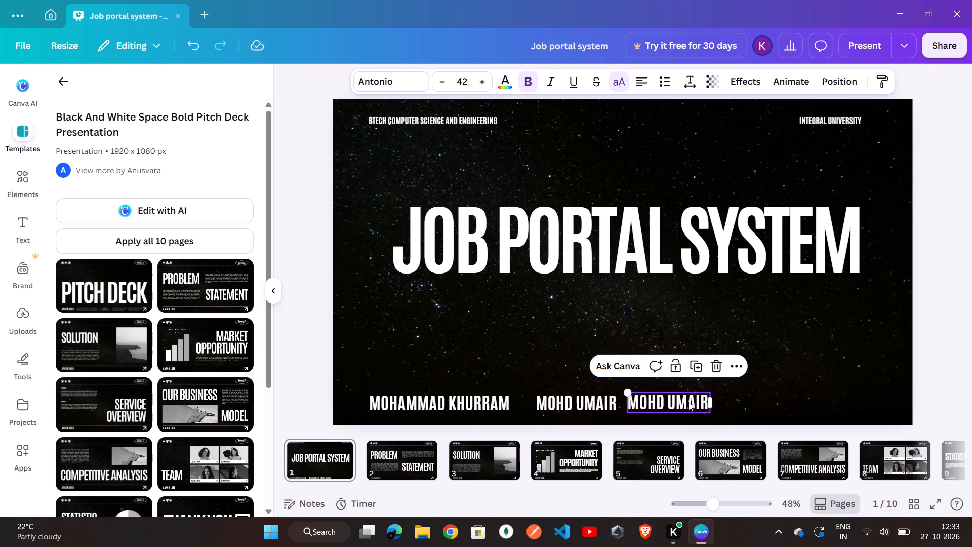
left_click_drag(688, 402, 698, 403)
Replace the copied third label's text on page 1 with "job portal system for freeclacers".
double_click(698, 403)
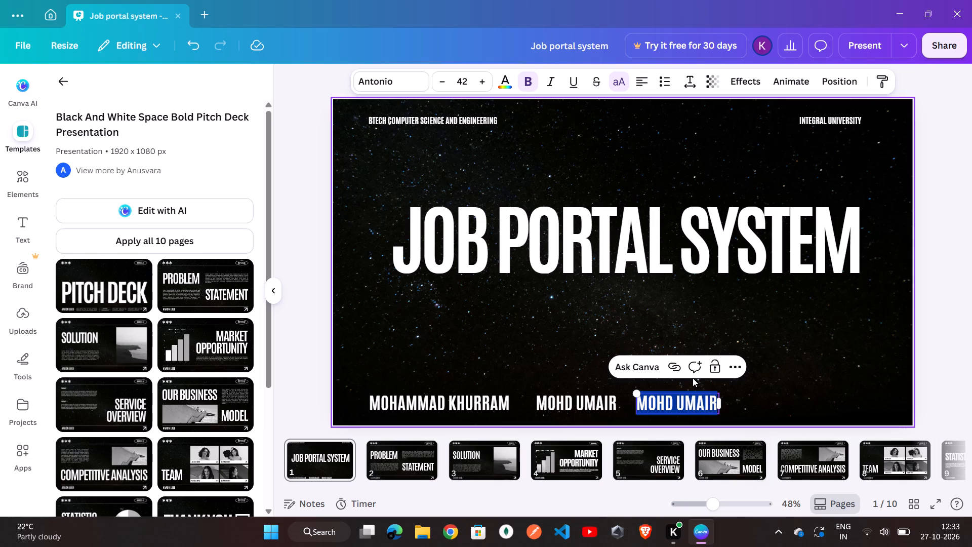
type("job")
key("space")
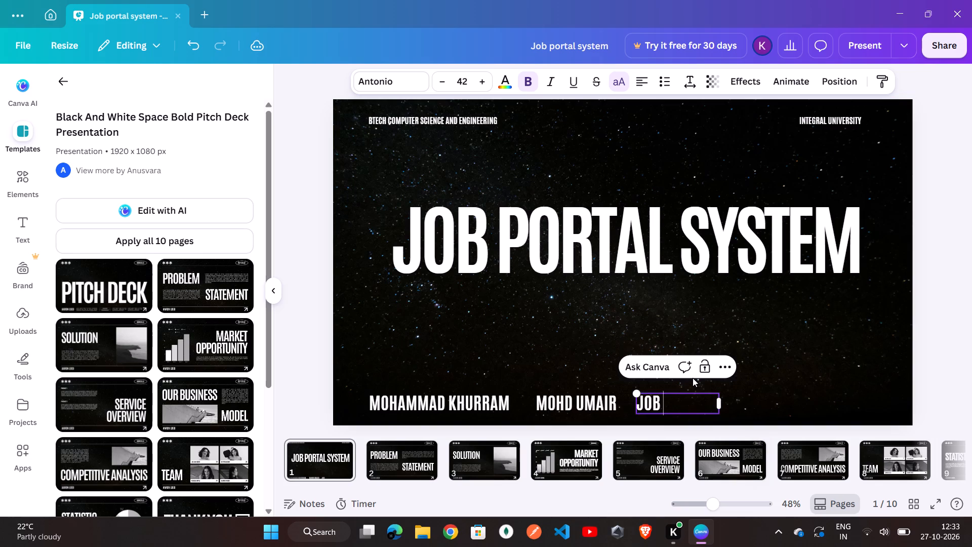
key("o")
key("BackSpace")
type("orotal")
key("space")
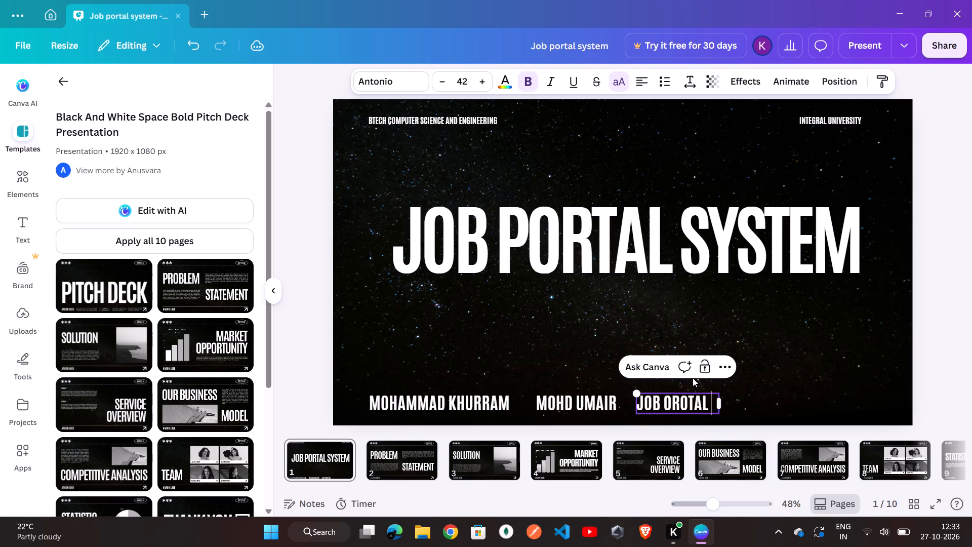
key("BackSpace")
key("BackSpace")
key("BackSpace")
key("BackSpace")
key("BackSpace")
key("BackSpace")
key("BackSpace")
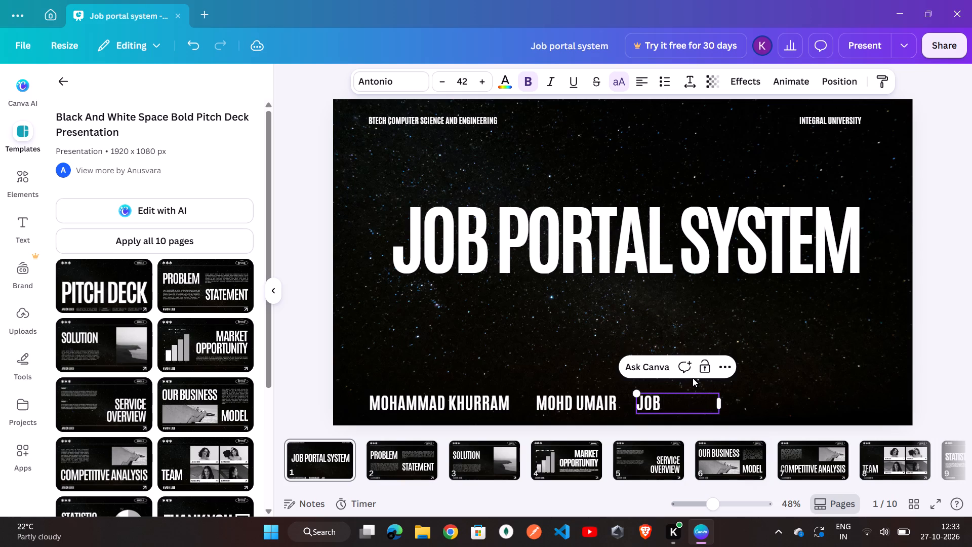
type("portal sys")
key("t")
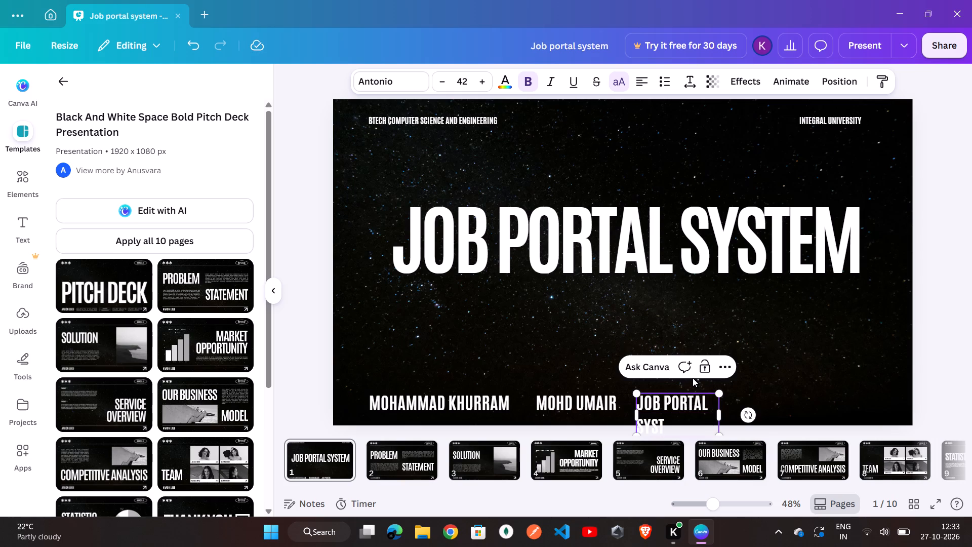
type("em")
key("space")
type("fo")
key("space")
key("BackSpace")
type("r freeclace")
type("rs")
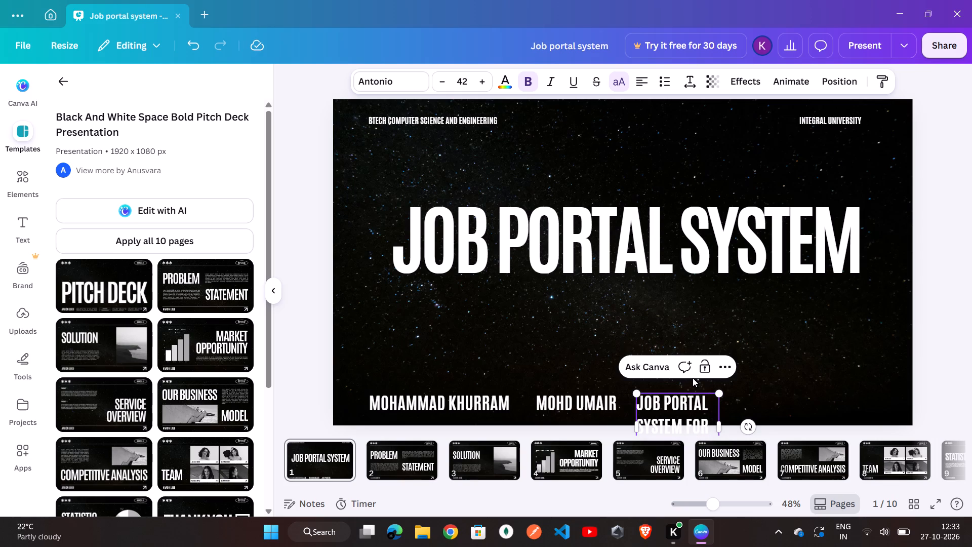
Move the three-line label up from the names row to just under the JOB PORTAL SYSTEM title.
left_click_drag(684, 410, 679, 363)
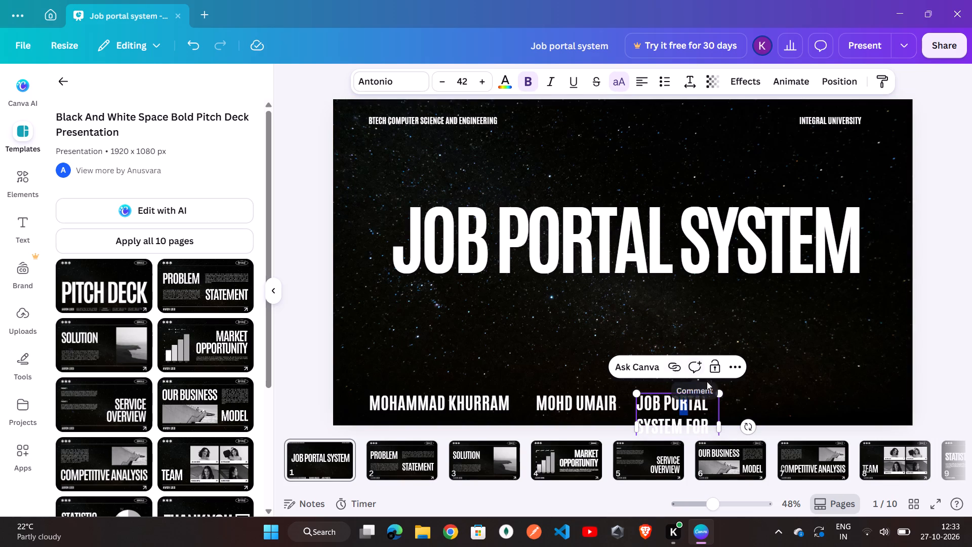
left_click(754, 382)
left_click_drag(687, 401, 672, 340)
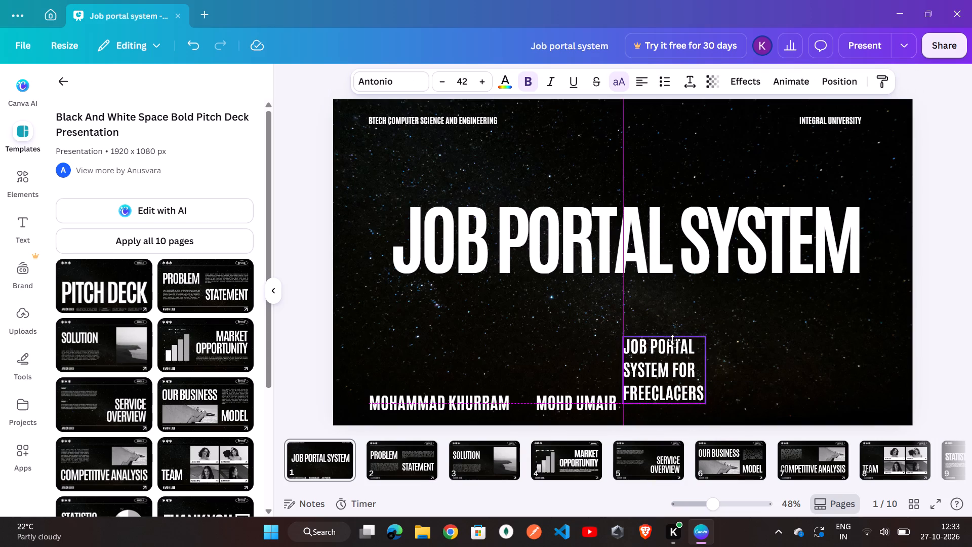
left_click_drag(672, 340, 625, 278)
left_click(629, 333)
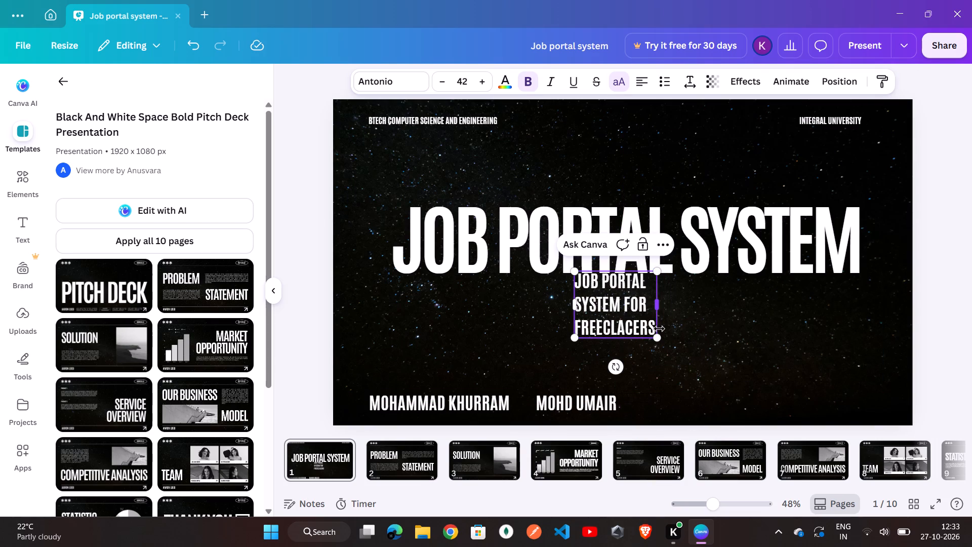
Correct the label's last word to "freelancers" and extend the text with "and employers and freshers".
key("Right")
key("Right")
key("Right")
key("Right")
key("BackSpace")
key("BackSpace")
key("BackSpace")
key("BackSpace")
key("BackSpace")
key("BackSpace")
key("BackSpace")
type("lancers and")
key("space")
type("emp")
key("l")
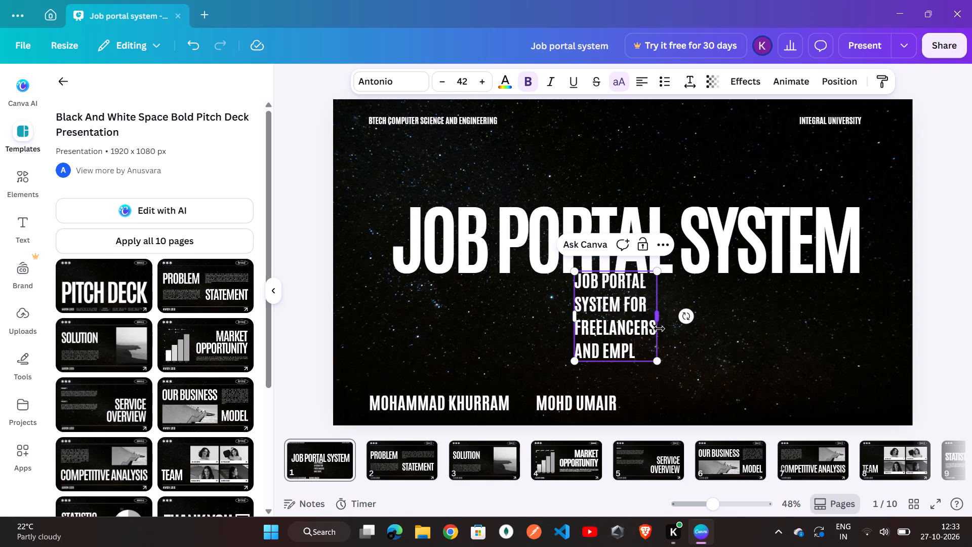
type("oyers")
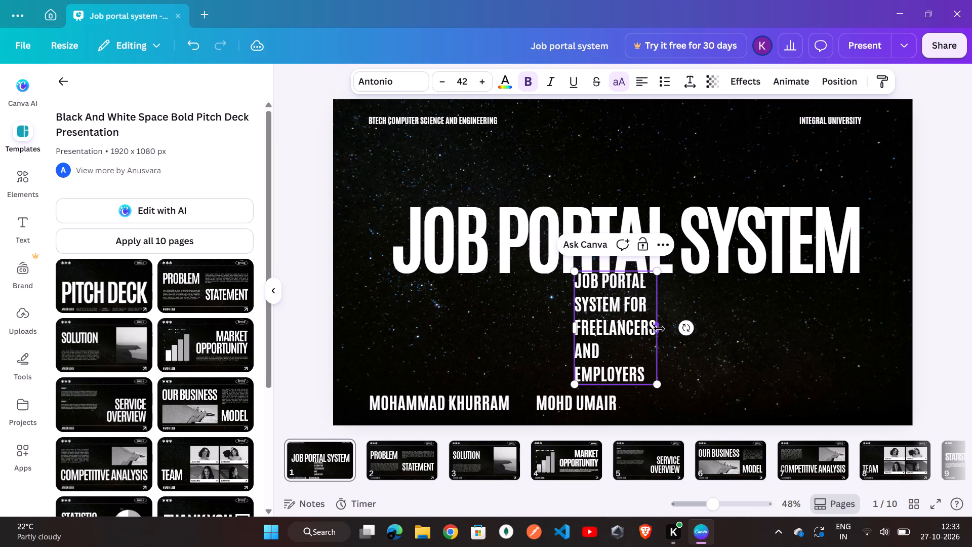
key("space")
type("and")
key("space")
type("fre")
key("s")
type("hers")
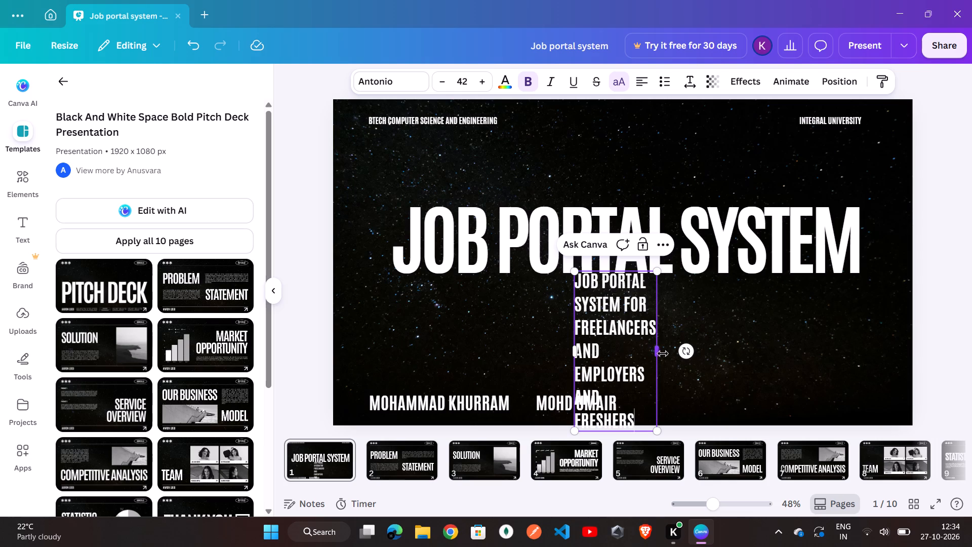
Widen the subtitle's text box so the text fits on two lines and centre it beneath the JOB PORTAL SYSTEM title.
left_click_drag(661, 353, 891, 329)
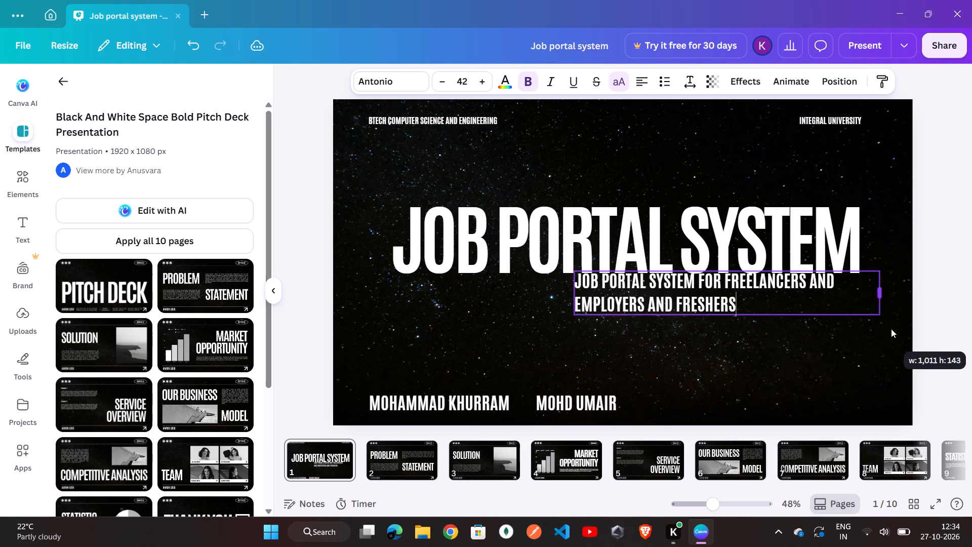
left_click_drag(891, 329, 933, 327)
left_click(693, 337)
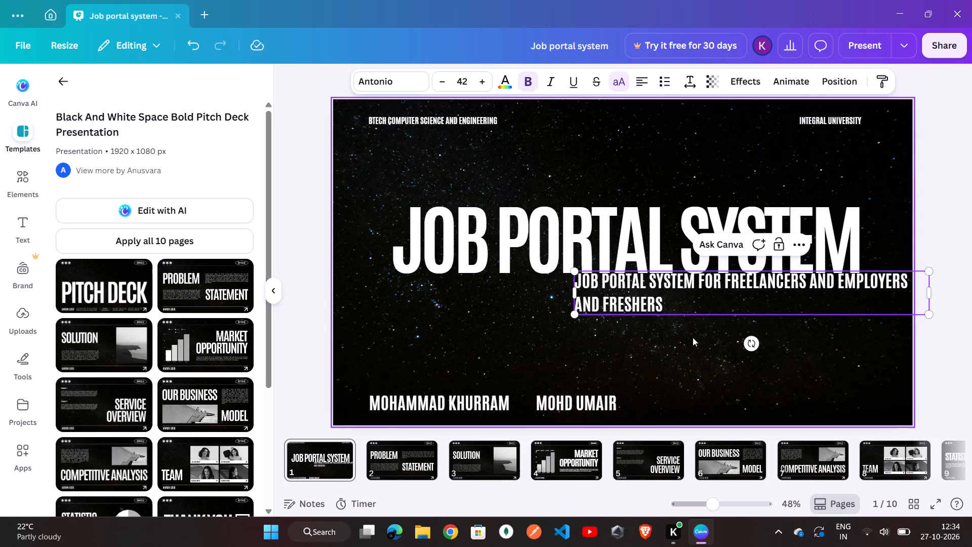
left_click_drag(672, 282, 530, 294)
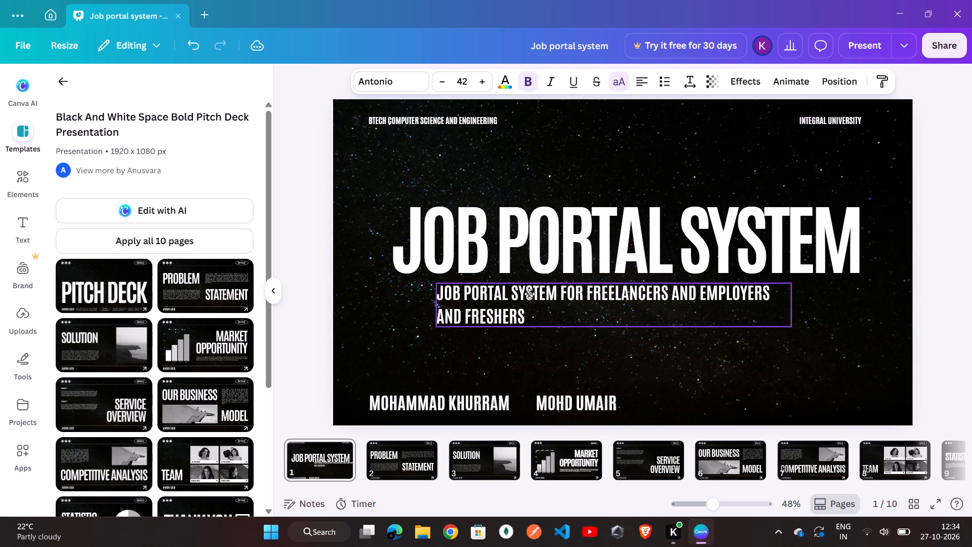
left_click_drag(530, 294, 553, 293)
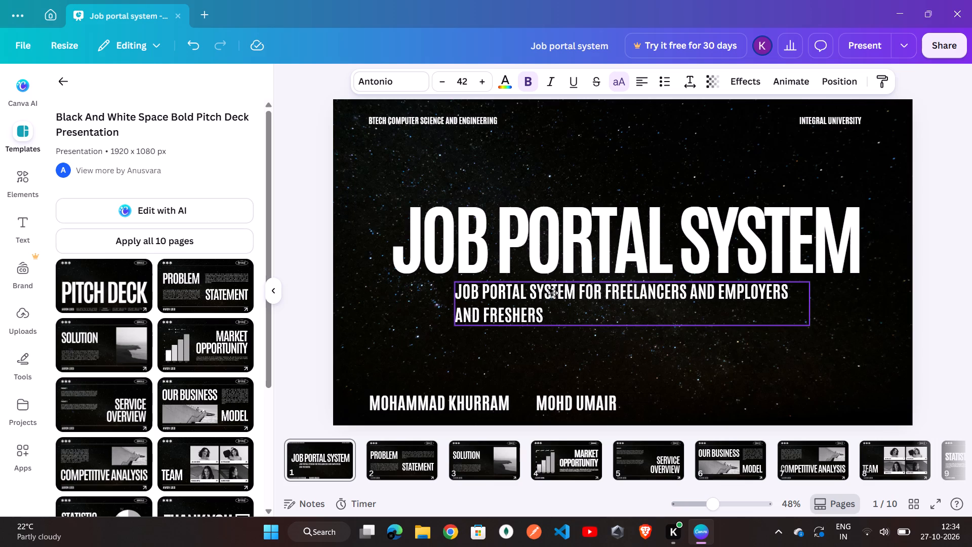
left_click_drag(553, 293, 551, 291)
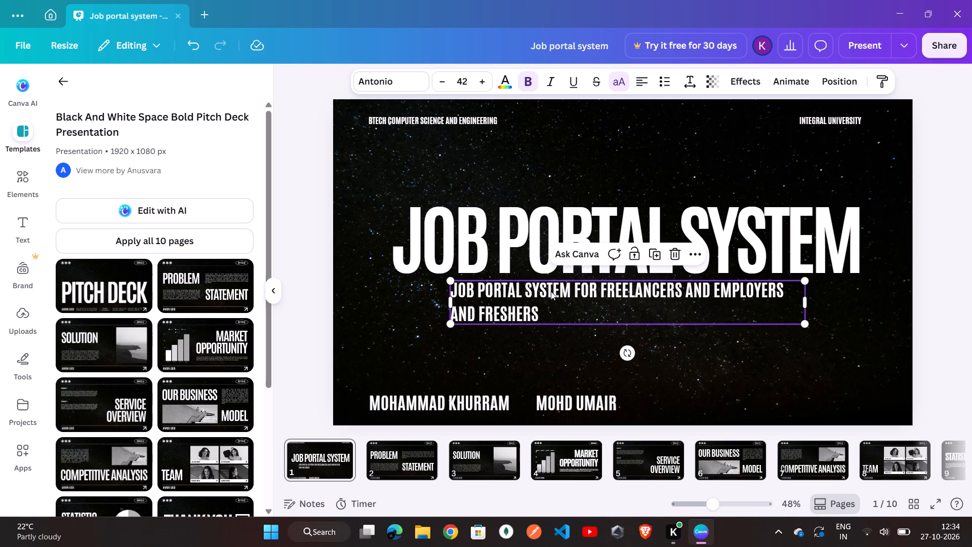
left_click(687, 347)
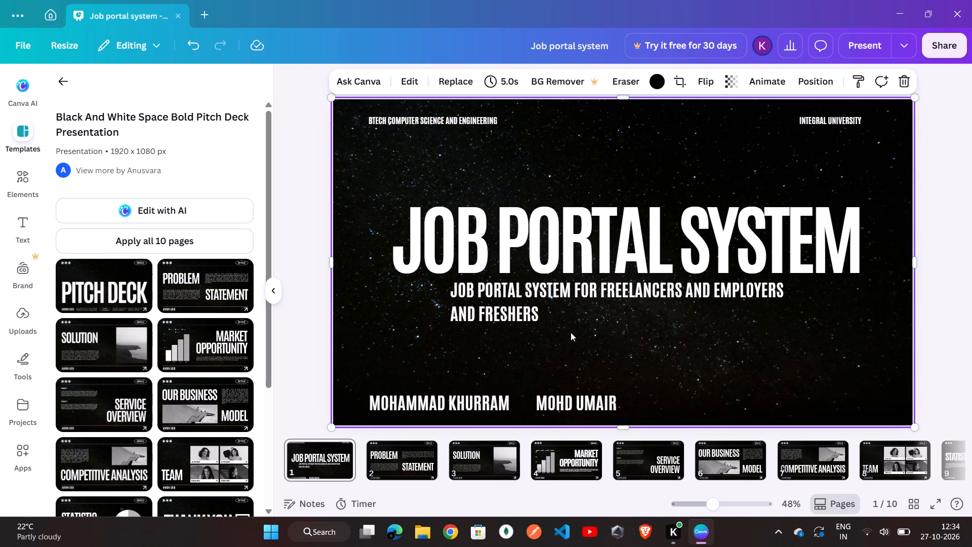
Set the subtitle's font to Times New Roman and switch off its all-uppercase formatting.
left_click(564, 286)
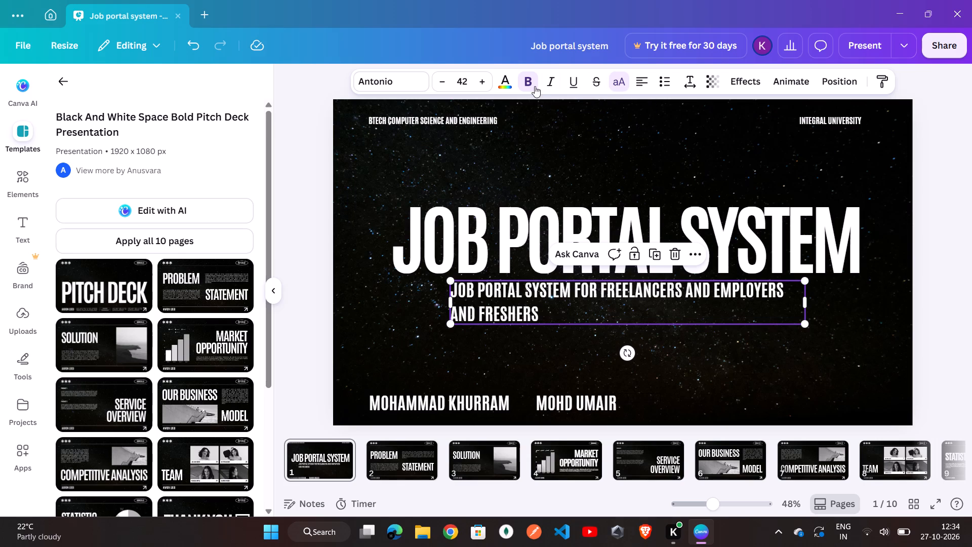
left_click(617, 81)
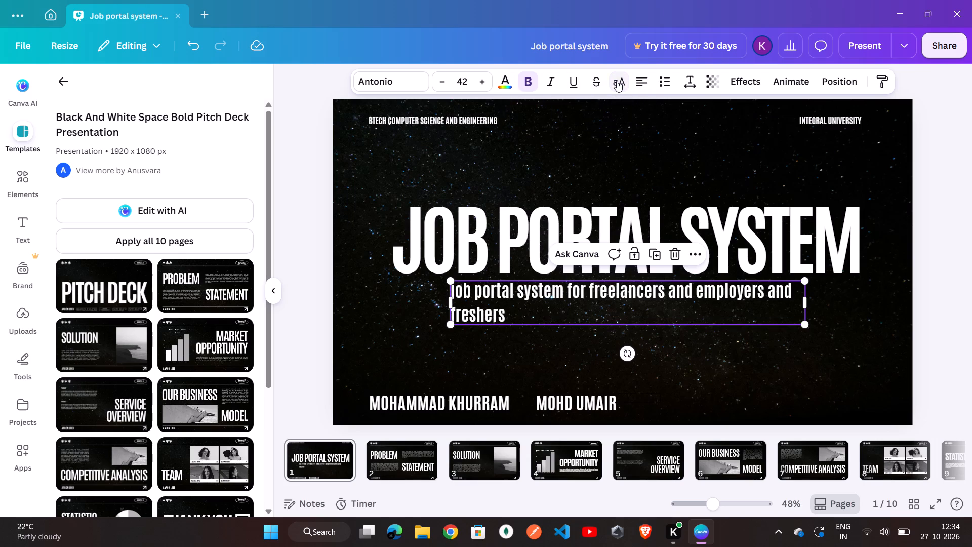
left_click(617, 81)
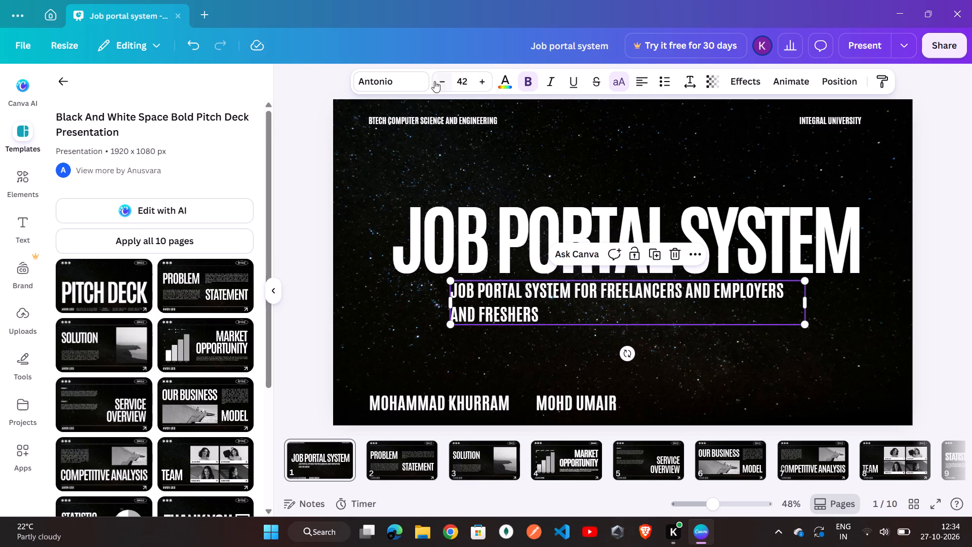
left_click(426, 83)
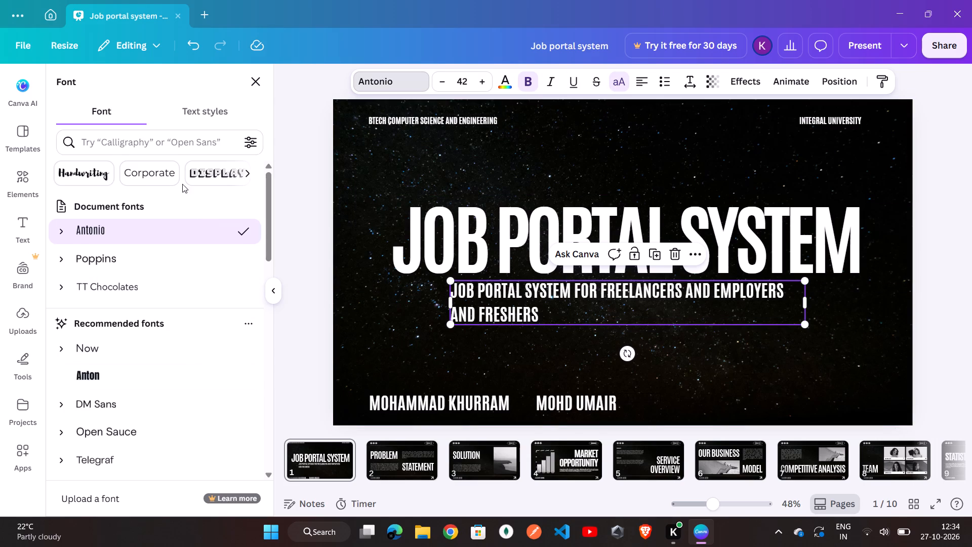
left_click(160, 141)
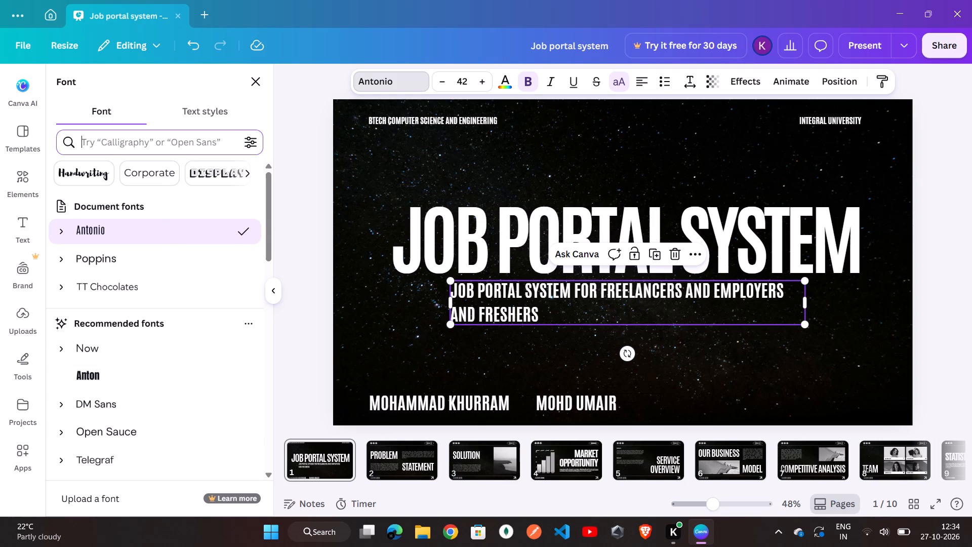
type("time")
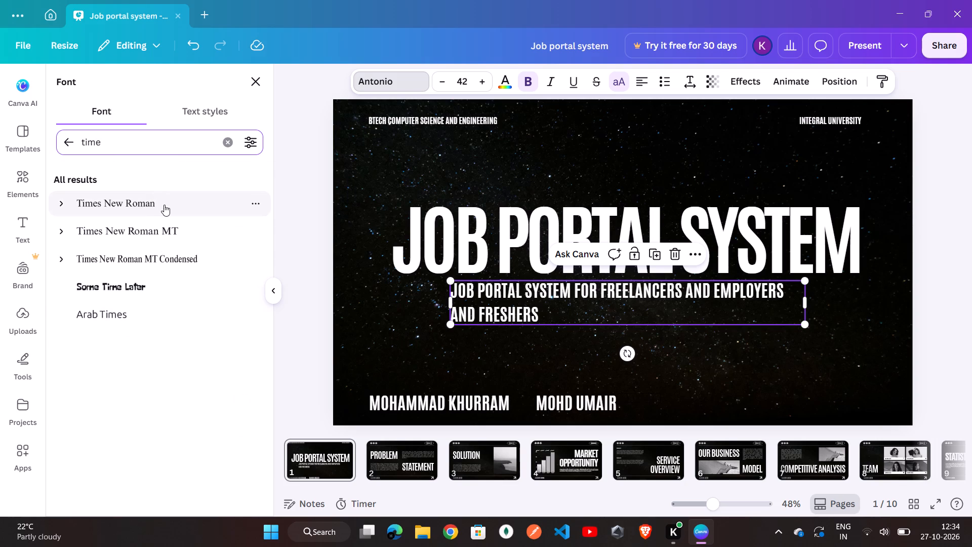
left_click(164, 205)
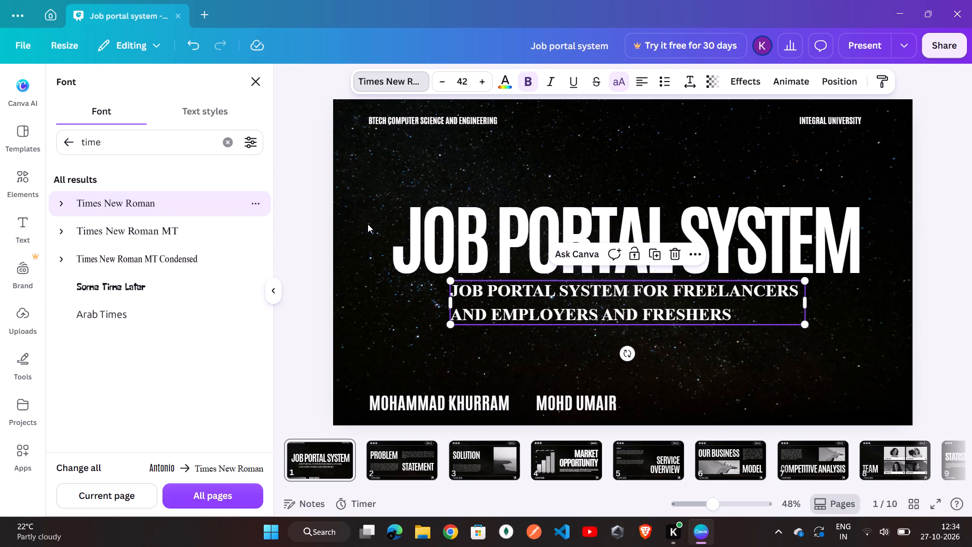
left_click(618, 77)
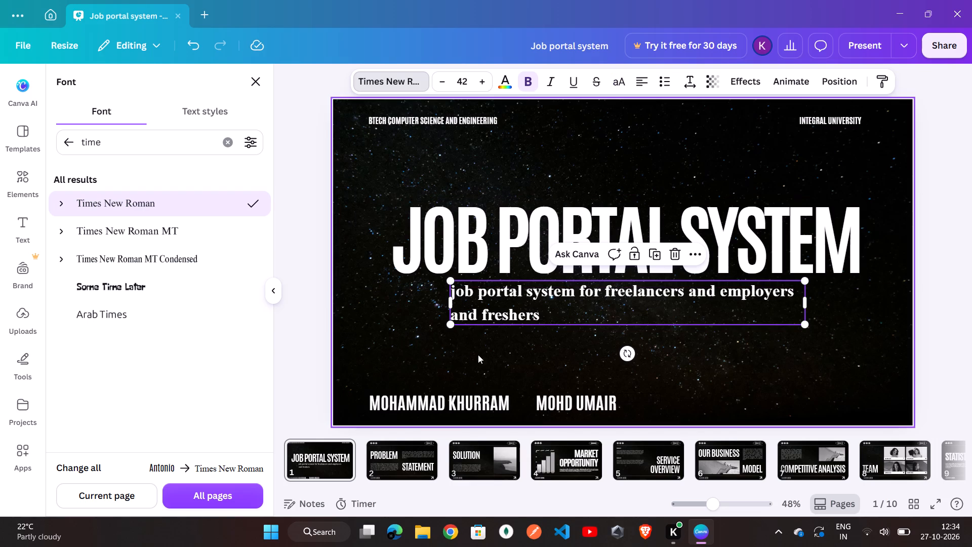
left_click(464, 352)
Examine the layout and placeholder text of the Problem Statement and Solution pages.
left_click(414, 443)
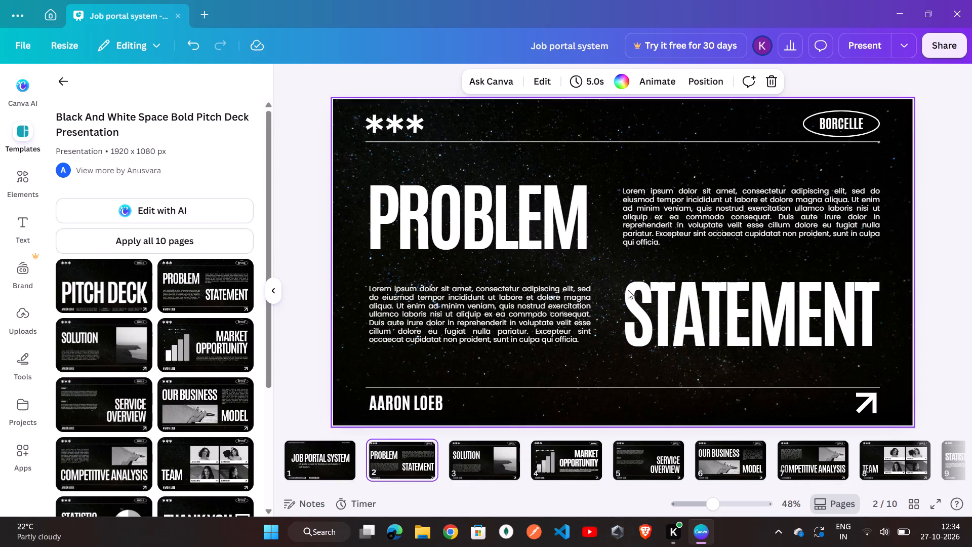
left_click(510, 434)
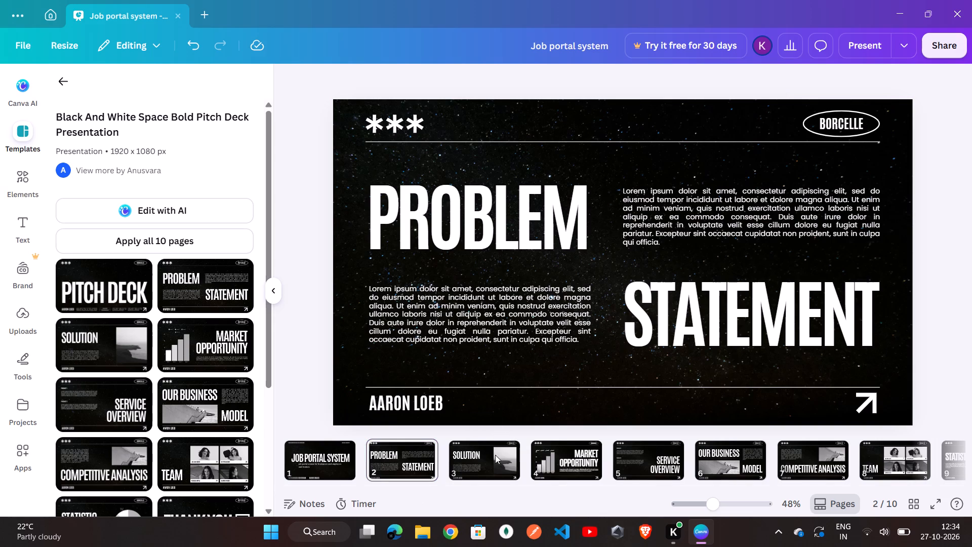
left_click(495, 455)
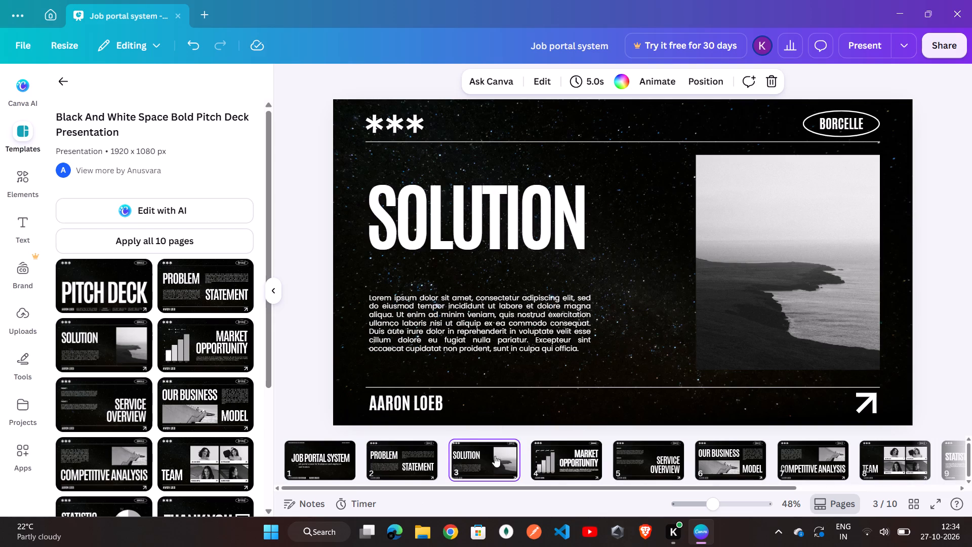
left_click(425, 456)
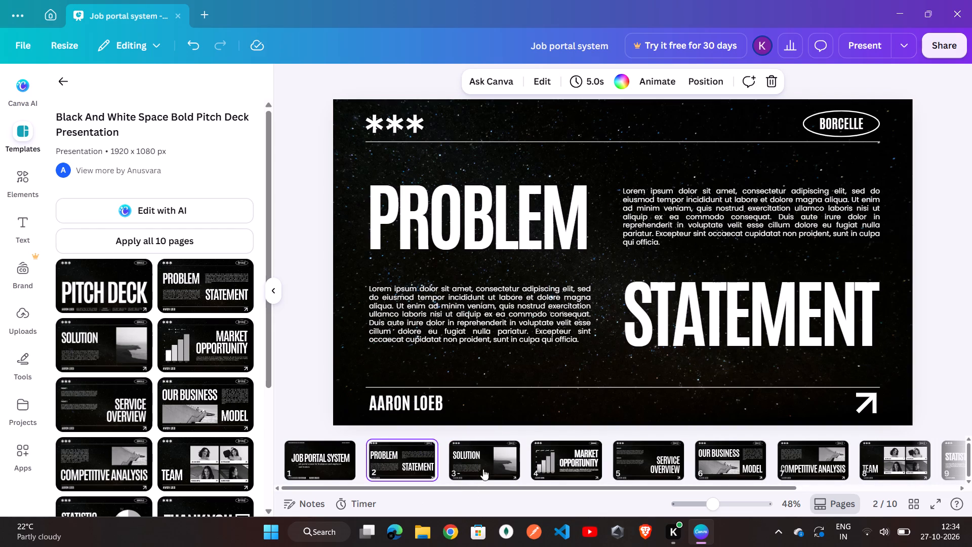
left_click(511, 457)
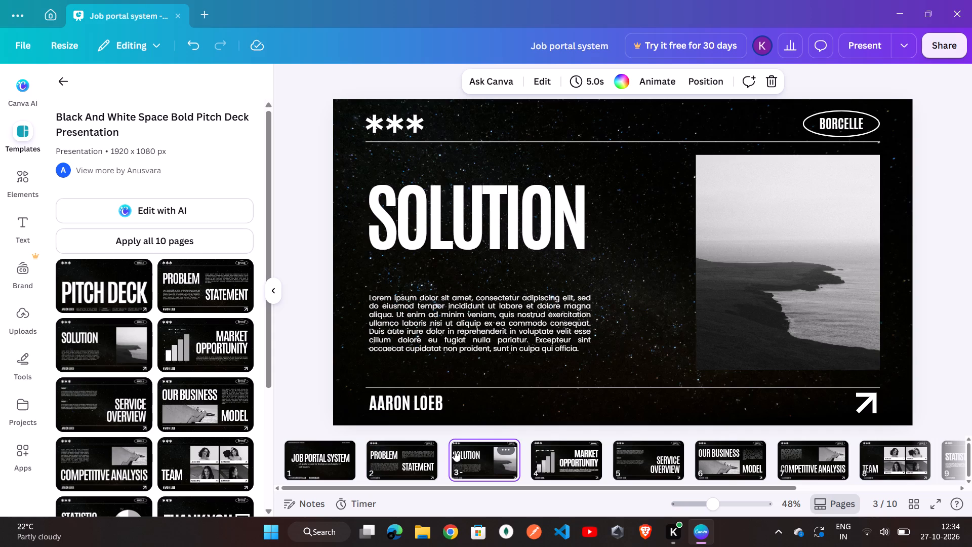
left_click(414, 461)
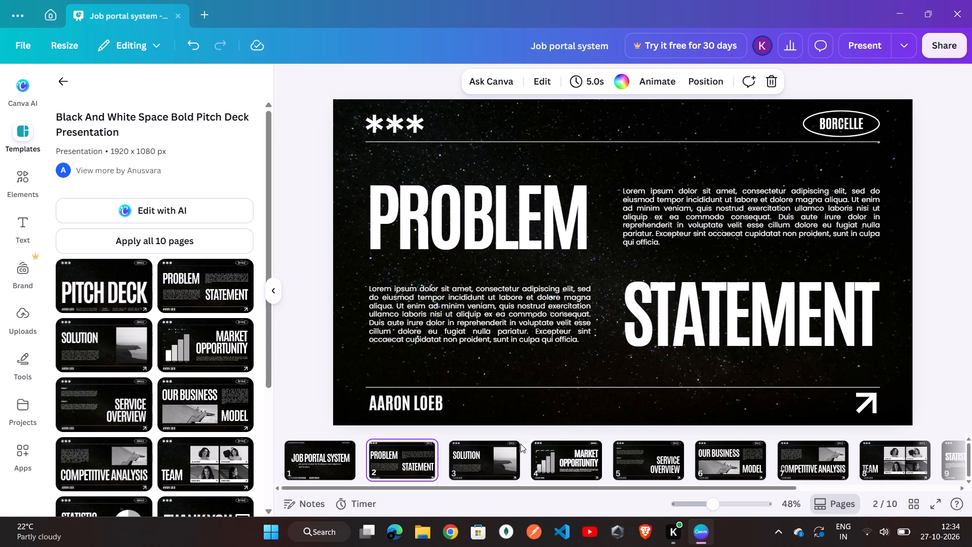
left_click(678, 230)
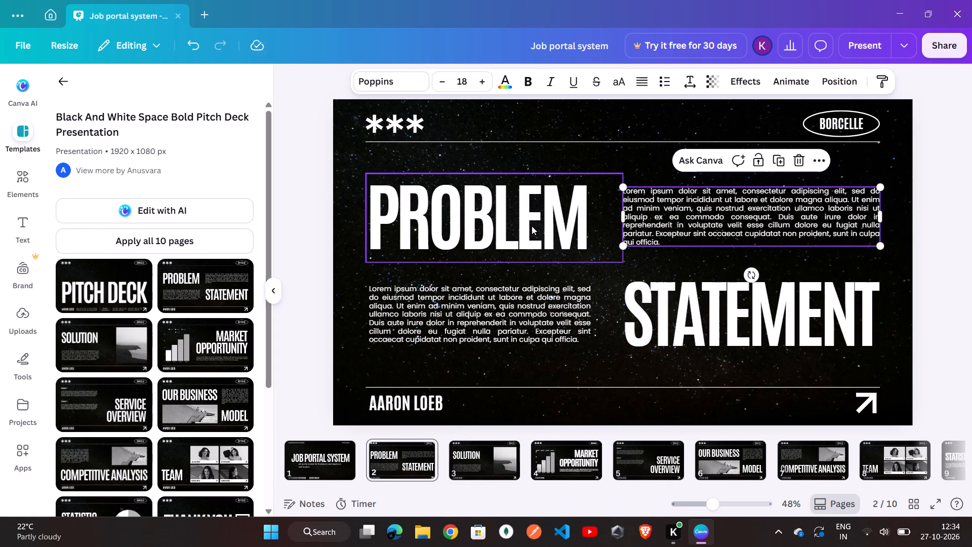
left_click(532, 226)
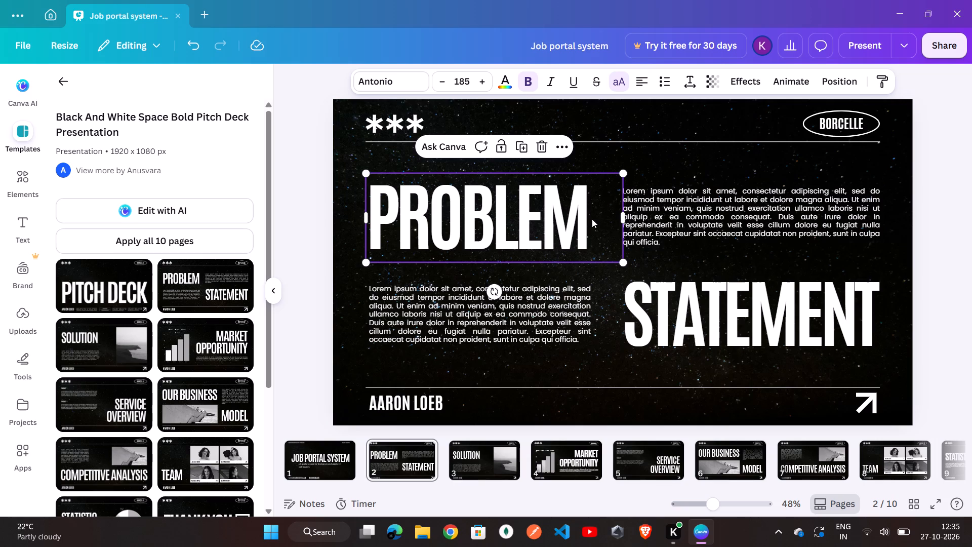
double_click(592, 219)
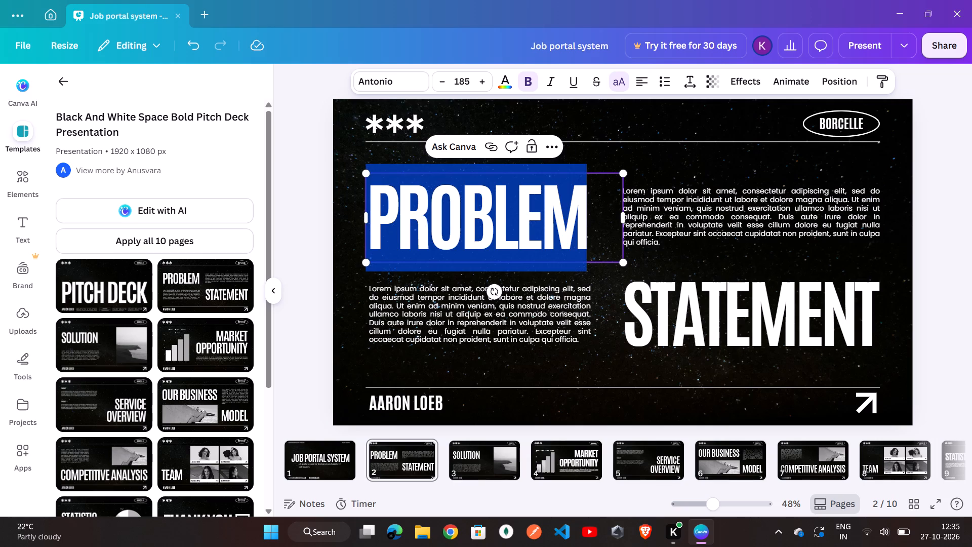
Replace the placeholder paragraph beside the PROBLEM heading with "IN todays world the job is rapidly increses and world wide the remote and".
left_click(670, 218)
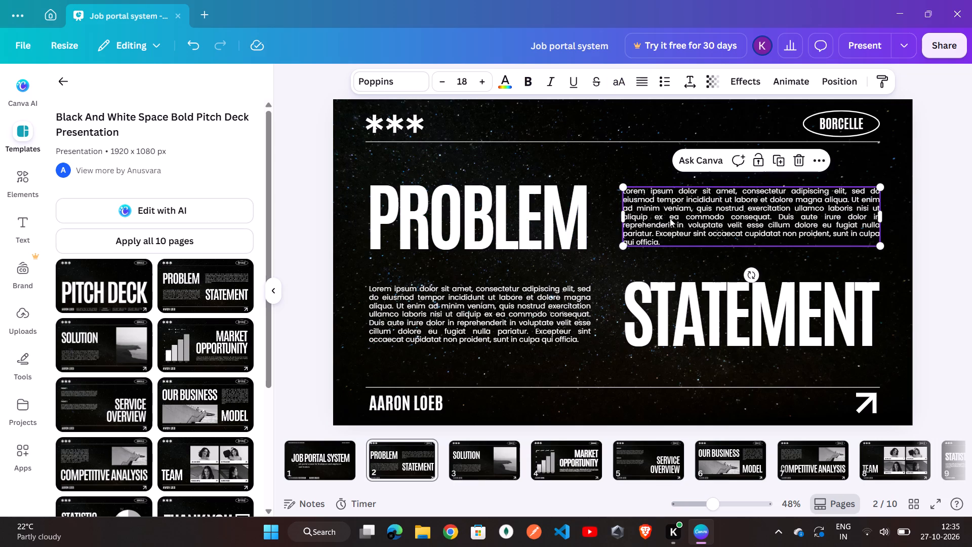
triple_click(670, 218)
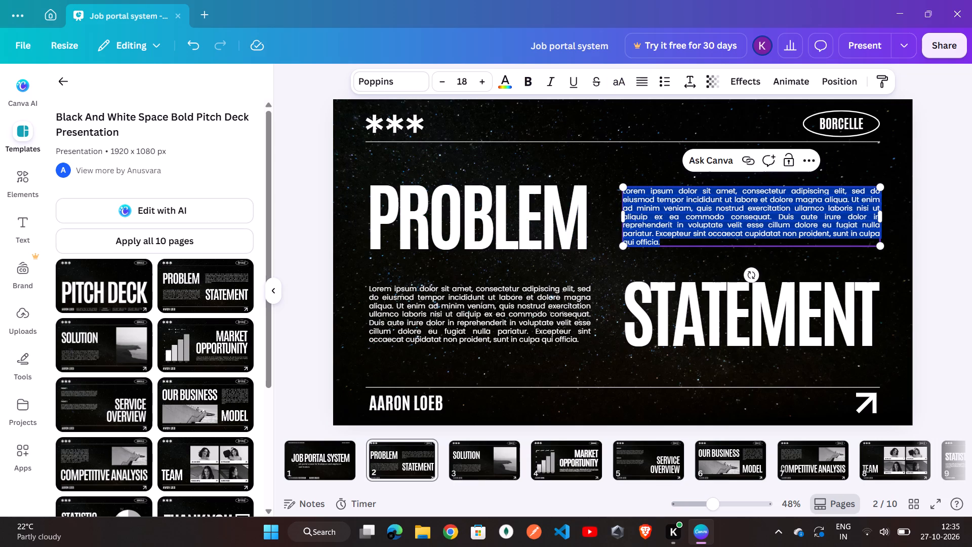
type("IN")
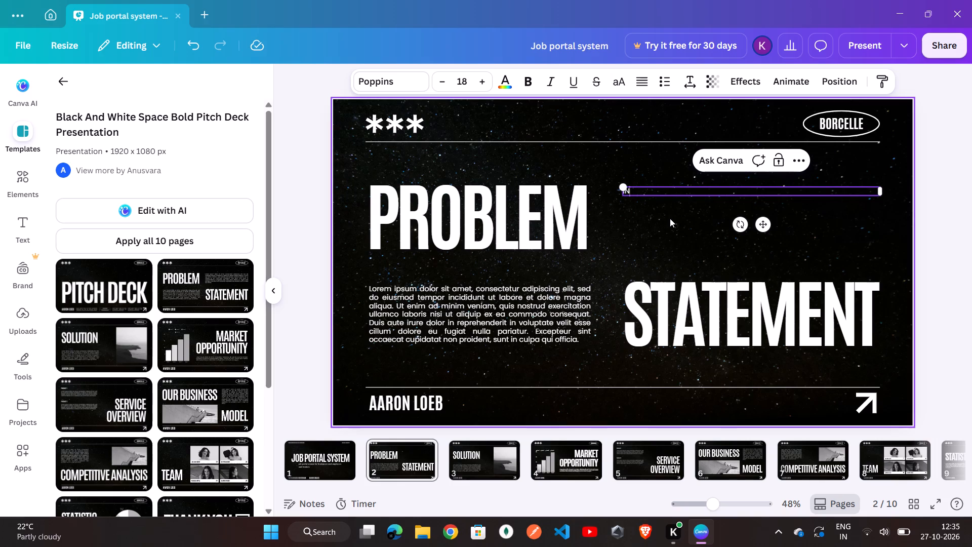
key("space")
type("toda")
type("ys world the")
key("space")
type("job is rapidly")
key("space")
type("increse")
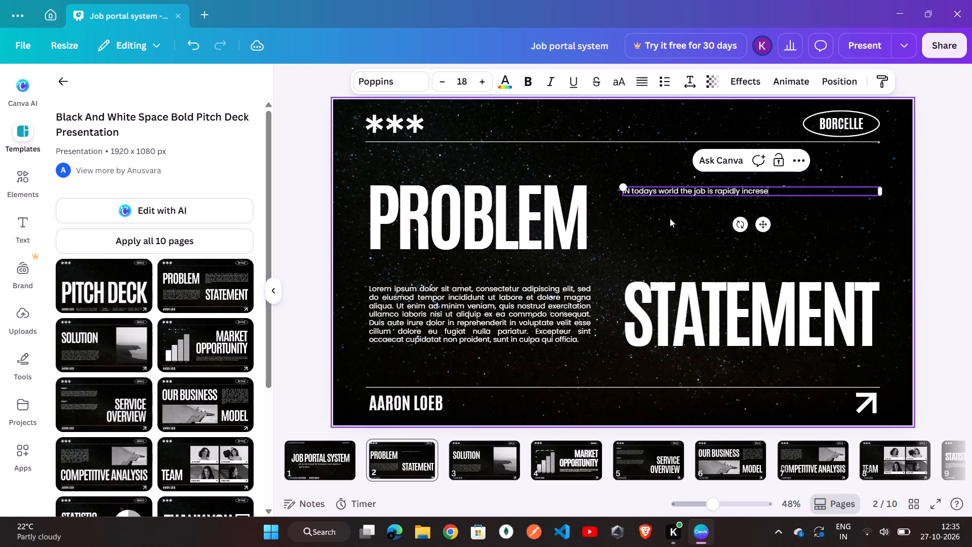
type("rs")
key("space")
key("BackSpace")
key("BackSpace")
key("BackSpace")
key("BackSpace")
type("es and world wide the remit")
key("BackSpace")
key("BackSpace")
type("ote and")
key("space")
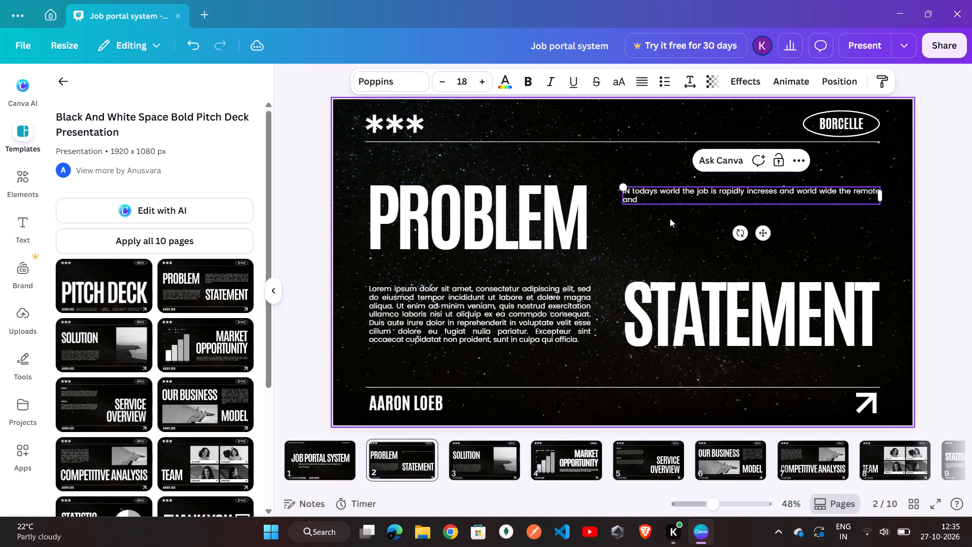
Continue the paragraph beside PROBLEM with "freelancers and more in demand".
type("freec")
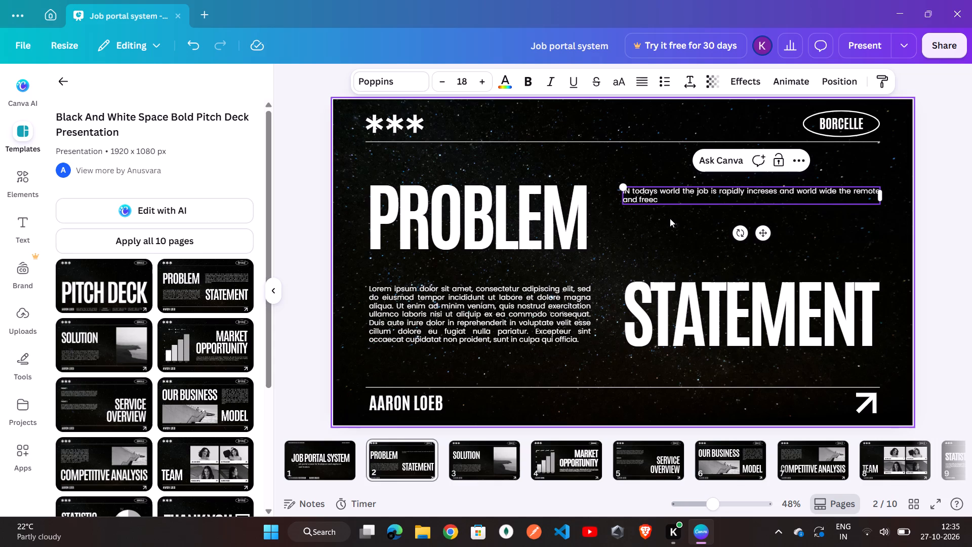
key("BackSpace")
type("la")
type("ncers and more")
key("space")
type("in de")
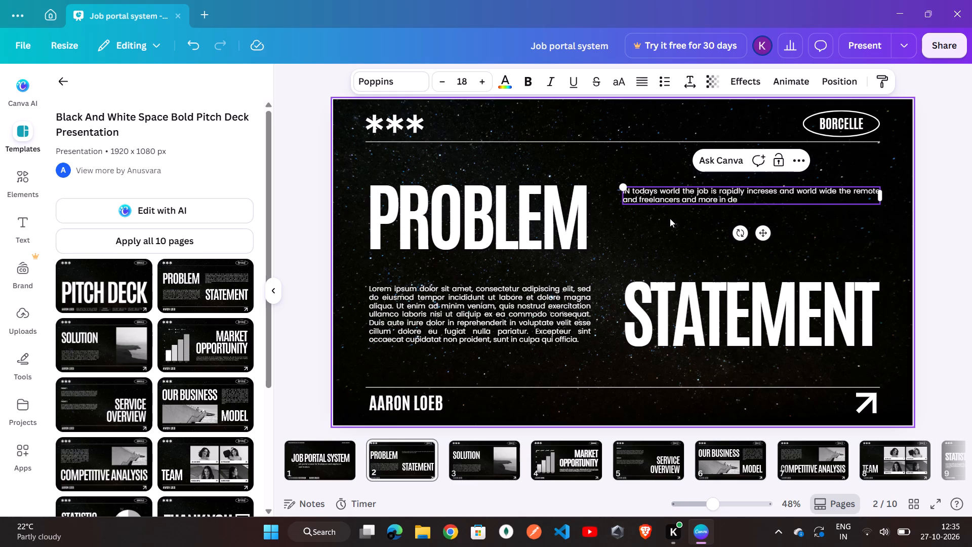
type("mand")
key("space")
Extend the problem paragraph with "so we developed an platform".
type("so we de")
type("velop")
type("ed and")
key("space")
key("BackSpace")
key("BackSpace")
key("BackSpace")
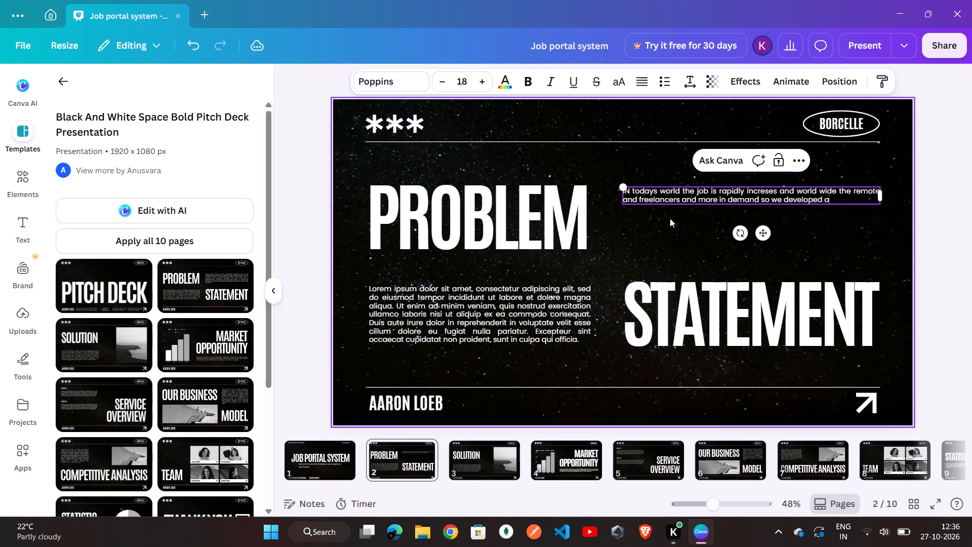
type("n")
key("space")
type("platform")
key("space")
Continue the sentence after "platform" with "where the freshers".
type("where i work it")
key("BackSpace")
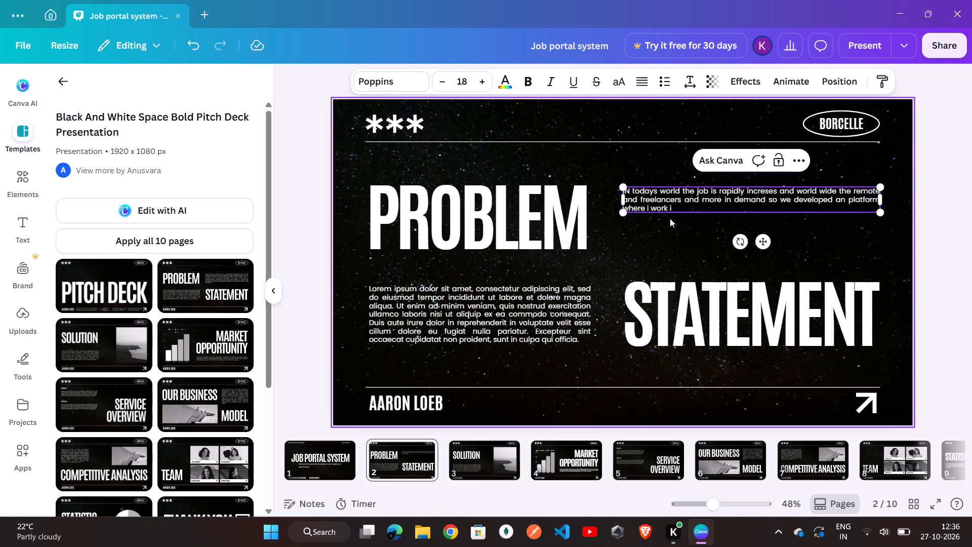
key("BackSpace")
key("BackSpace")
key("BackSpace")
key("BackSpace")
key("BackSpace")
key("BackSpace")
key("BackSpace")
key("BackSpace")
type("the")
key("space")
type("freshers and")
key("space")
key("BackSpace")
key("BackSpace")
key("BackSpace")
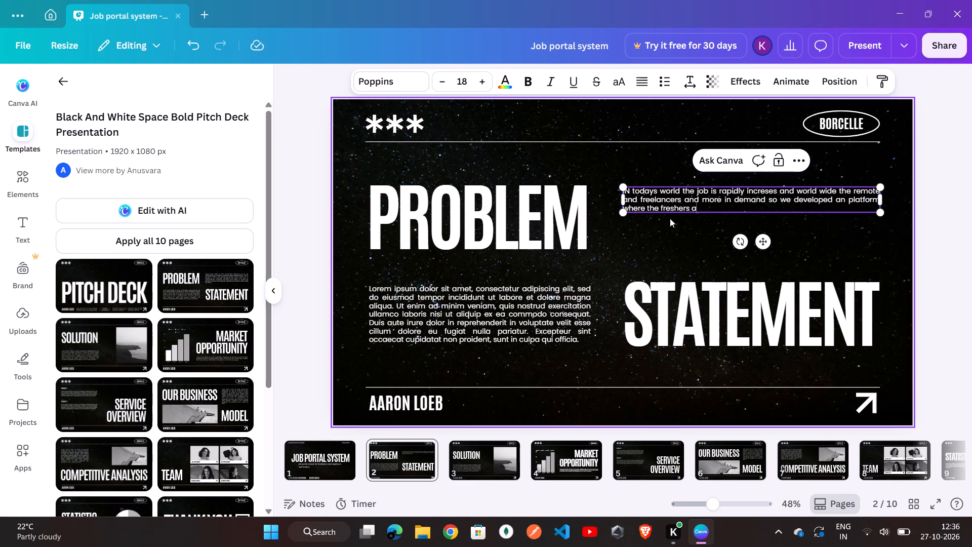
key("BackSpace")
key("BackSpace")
Add ", employers and freelancers can" after "freshers" in the problem paragraph.
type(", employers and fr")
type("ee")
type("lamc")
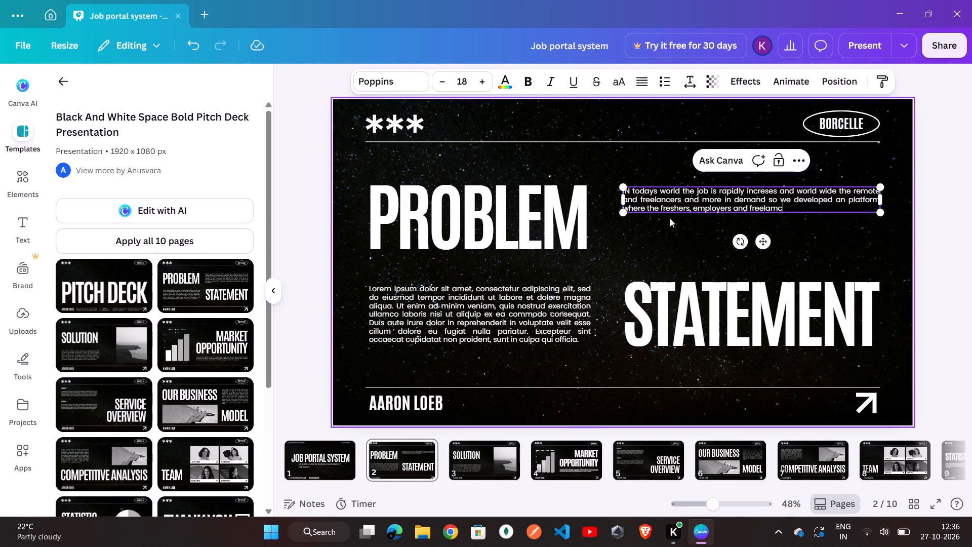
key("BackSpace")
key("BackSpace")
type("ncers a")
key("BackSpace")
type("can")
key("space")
Continue the paragraph beside PROBLEM after "freelancers can" with "easily apply and".
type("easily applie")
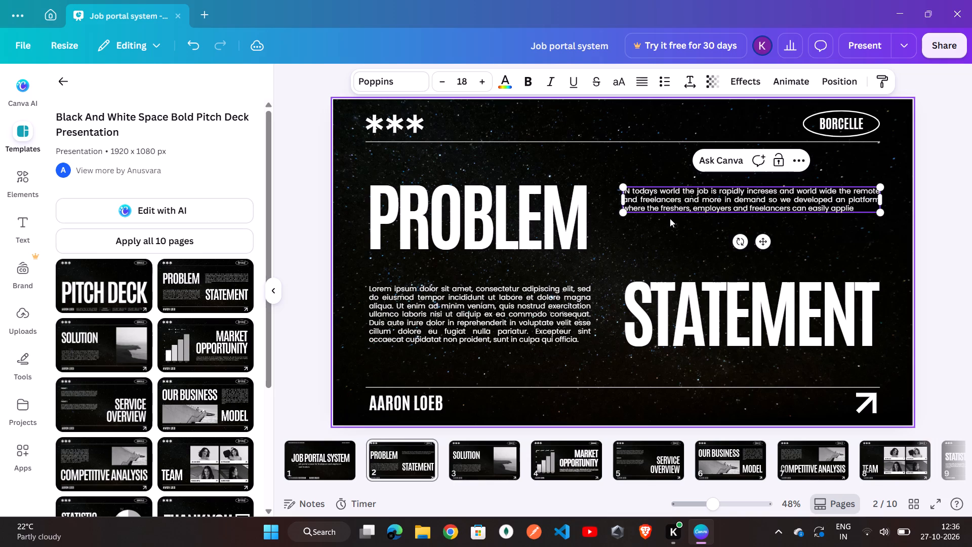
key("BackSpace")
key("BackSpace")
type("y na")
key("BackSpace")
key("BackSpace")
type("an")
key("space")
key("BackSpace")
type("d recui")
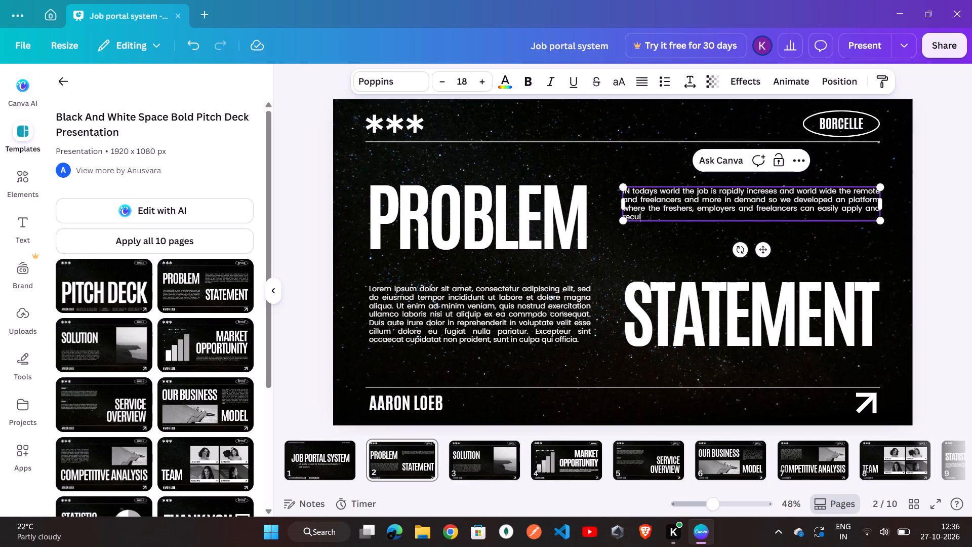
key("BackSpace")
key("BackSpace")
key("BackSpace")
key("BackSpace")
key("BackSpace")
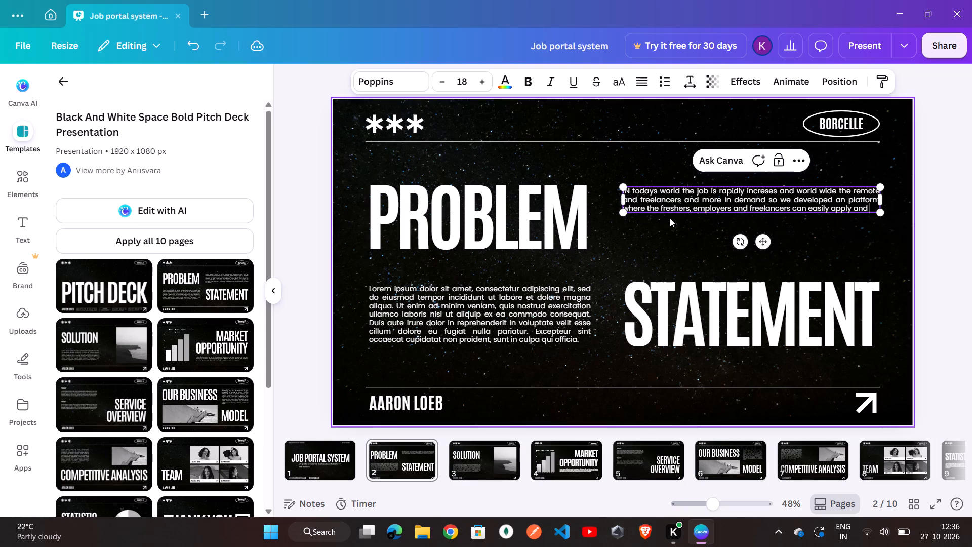
Extend the problem paragraph with "recurite new software engineers".
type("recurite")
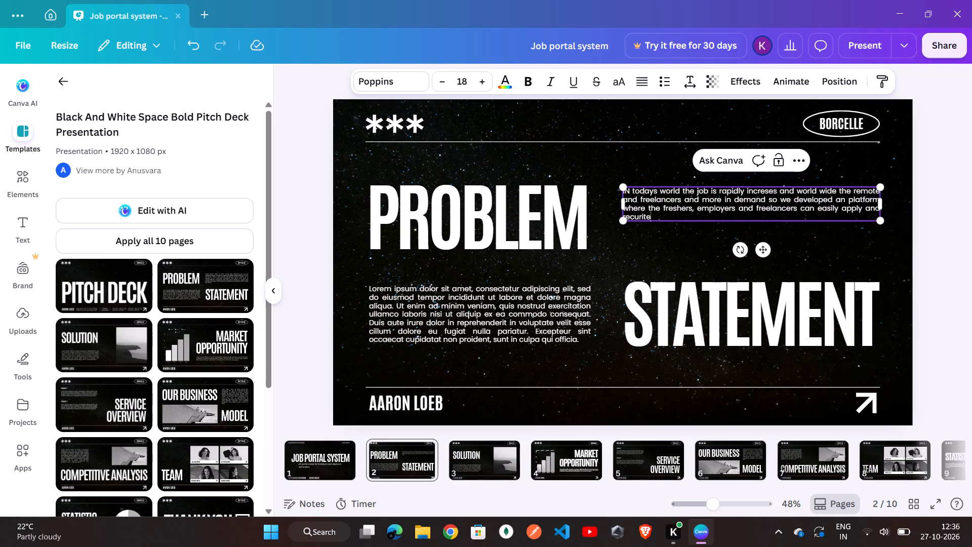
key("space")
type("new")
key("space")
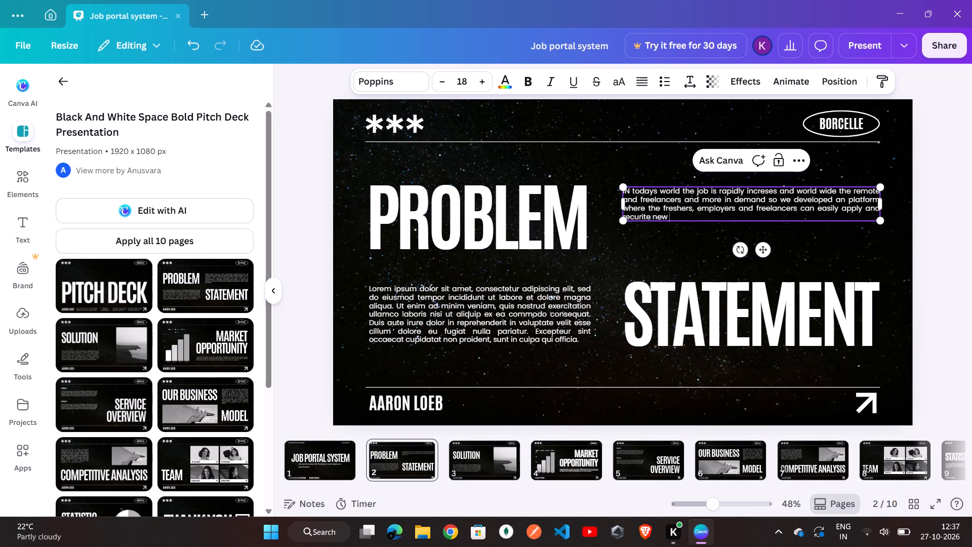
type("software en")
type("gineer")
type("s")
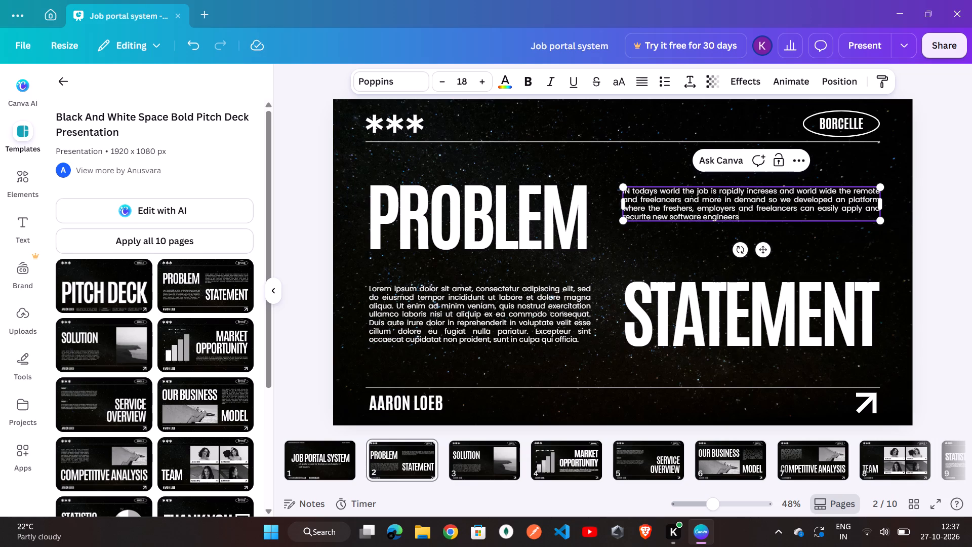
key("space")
Continue the sentence after "engineers" with "which work on ai and more specific adjents".
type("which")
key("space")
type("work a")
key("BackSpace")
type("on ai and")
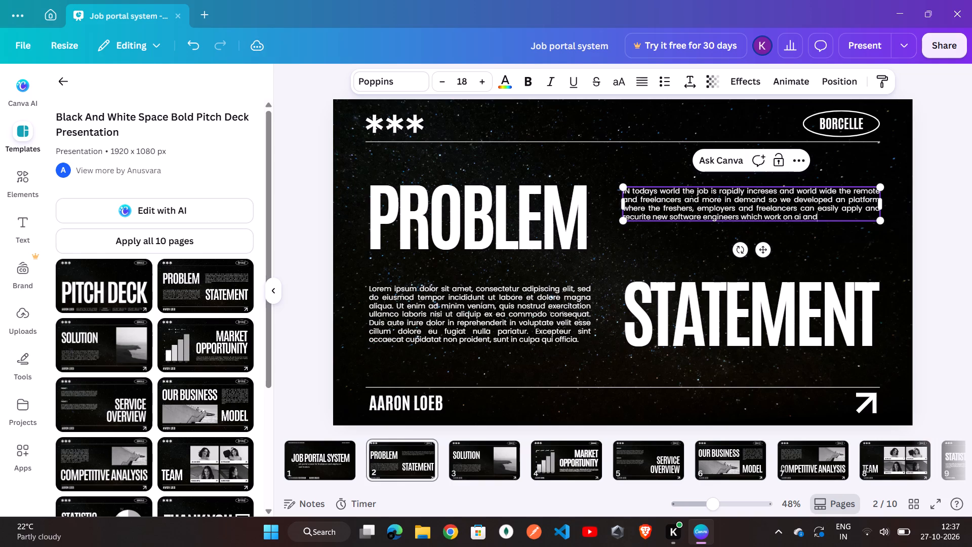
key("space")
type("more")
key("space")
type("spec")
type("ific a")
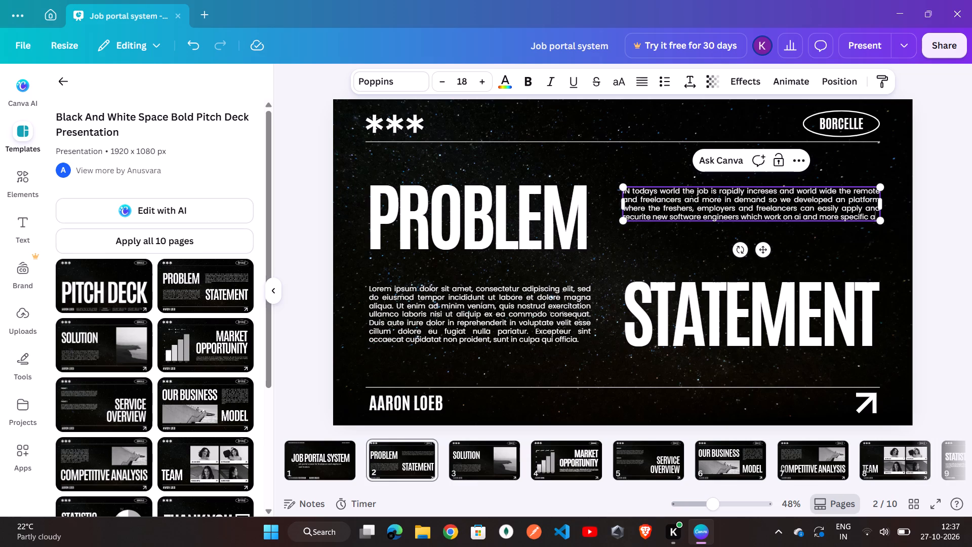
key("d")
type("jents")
Finish the problem paragraph with "like llm rag and genai" after "adjents".
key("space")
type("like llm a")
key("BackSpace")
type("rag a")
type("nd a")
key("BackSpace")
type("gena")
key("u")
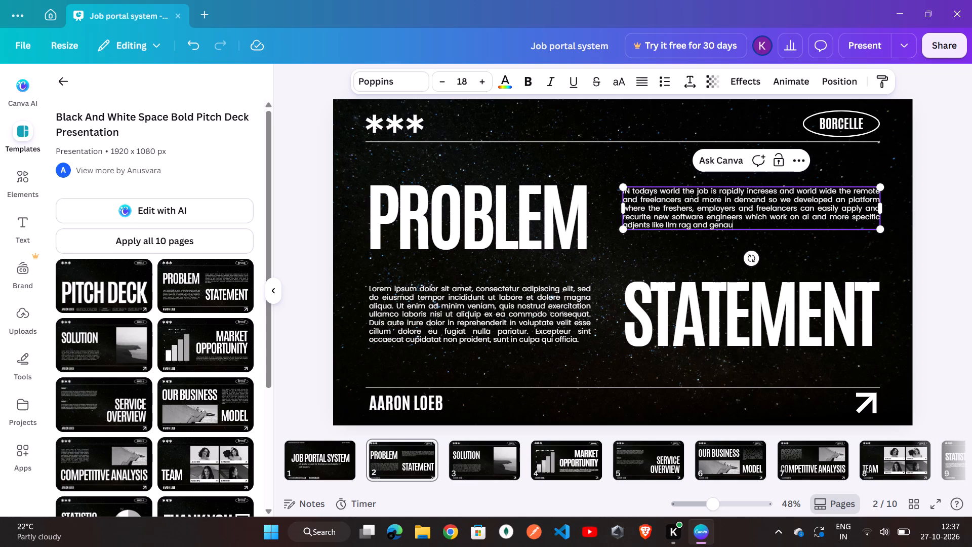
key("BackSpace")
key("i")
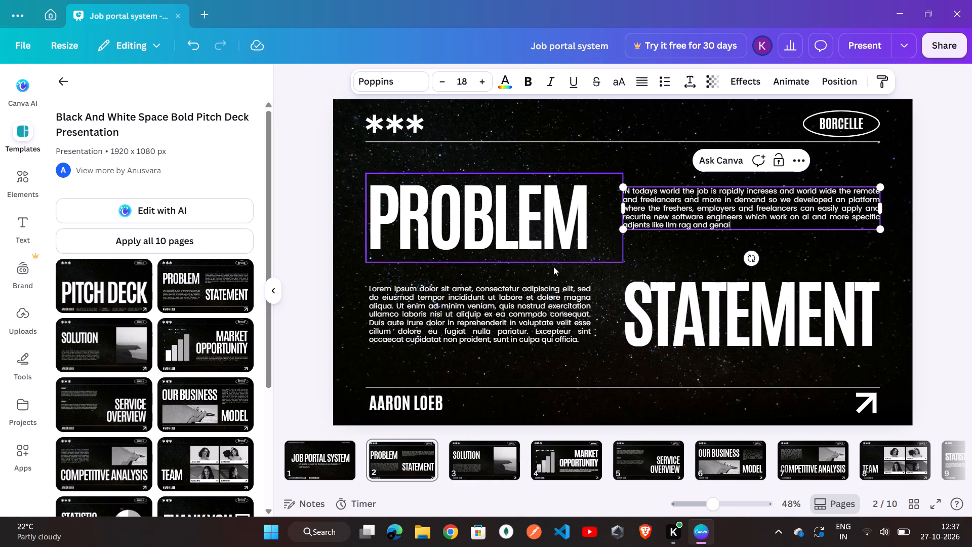
left_click(541, 306)
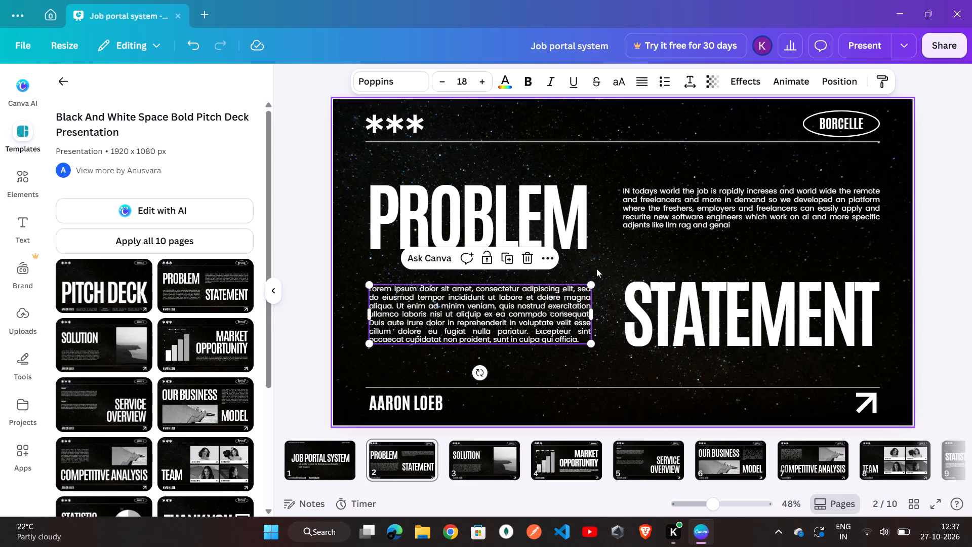
Delete the oval outline around the BORCELLE label on page 2.
left_click(868, 131)
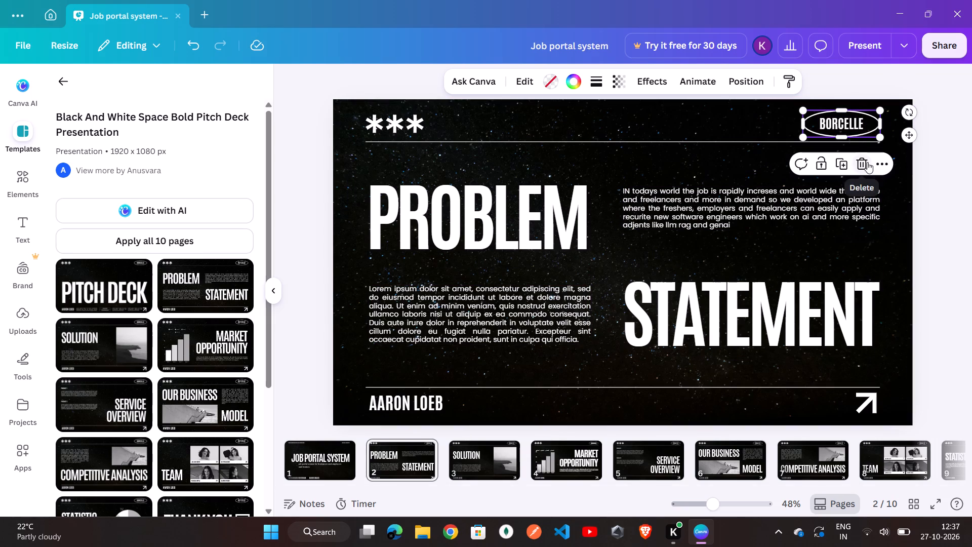
left_click(867, 162)
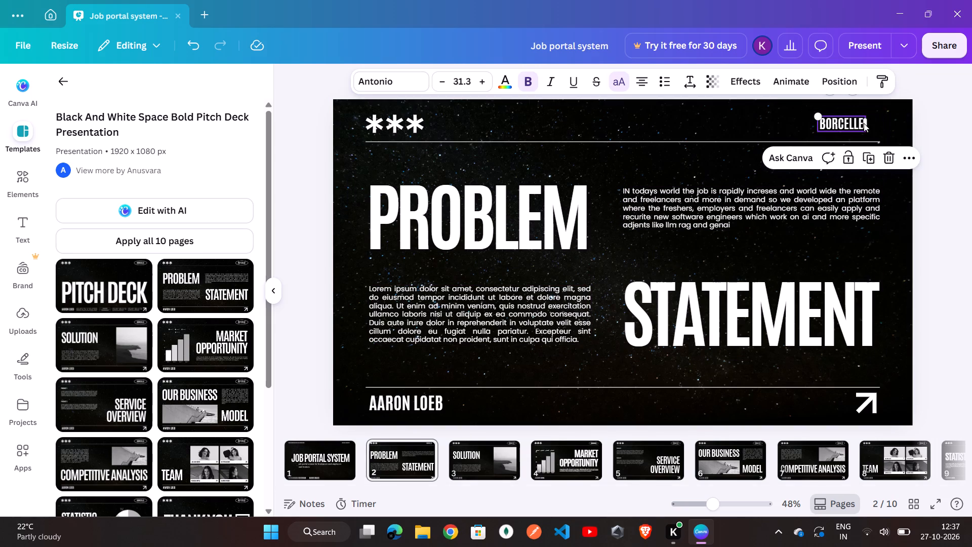
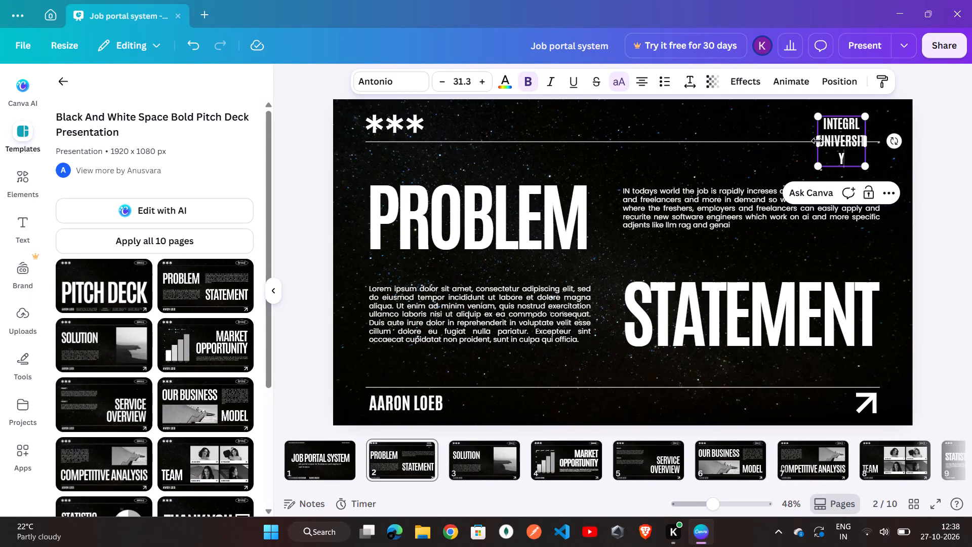
Widen the INTEGRL UNIVERSITY label's text box at the top of page 2 so the text fits on one line.
left_click_drag(816, 140, 764, 130)
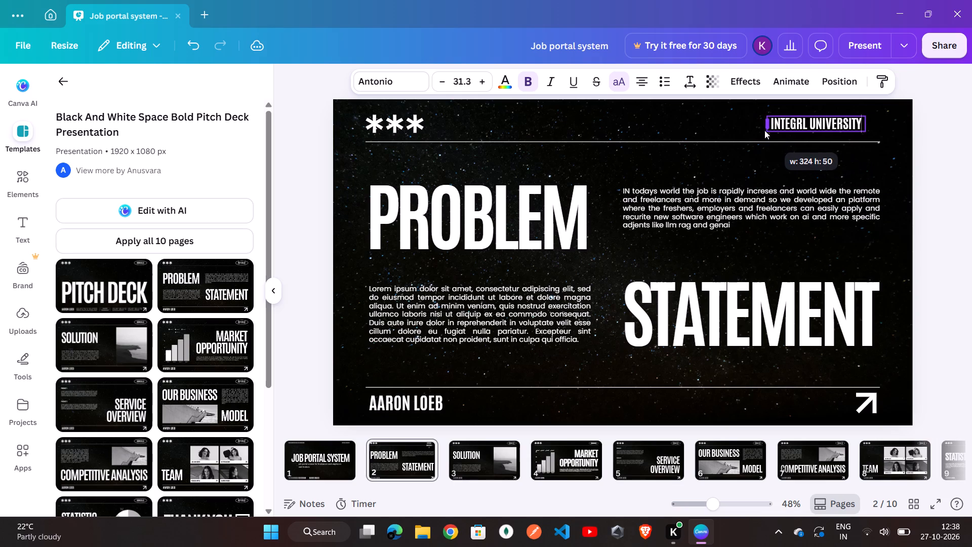
left_click_drag(764, 130, 767, 130)
left_click(724, 129)
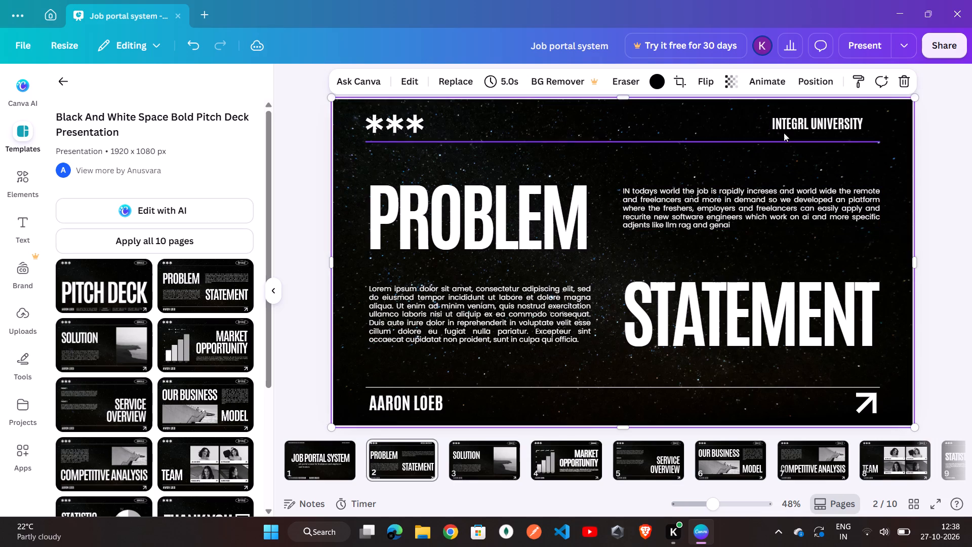
Correct the page 2 header label to INTEGRAL UNIVERSITY and widen its text box to keep it on one line.
left_click(795, 124)
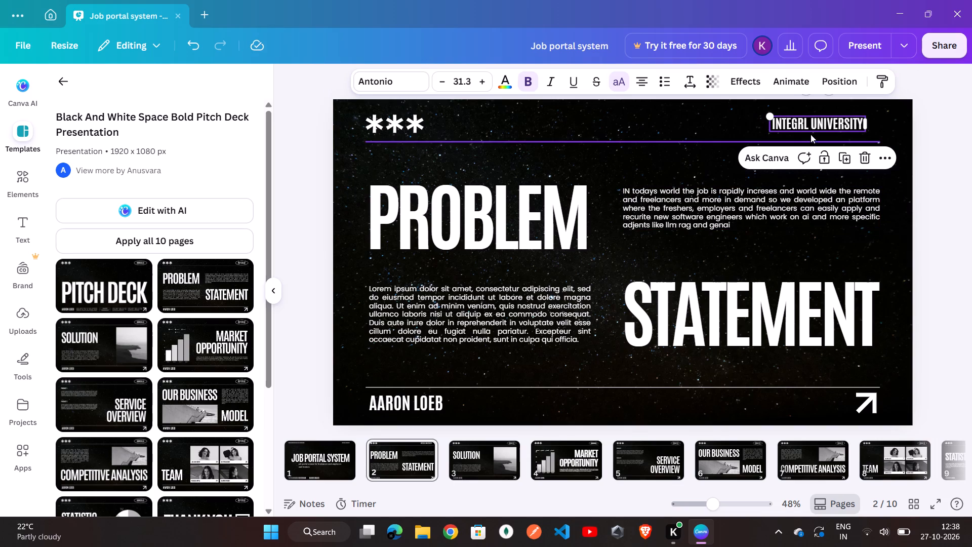
left_click(801, 126)
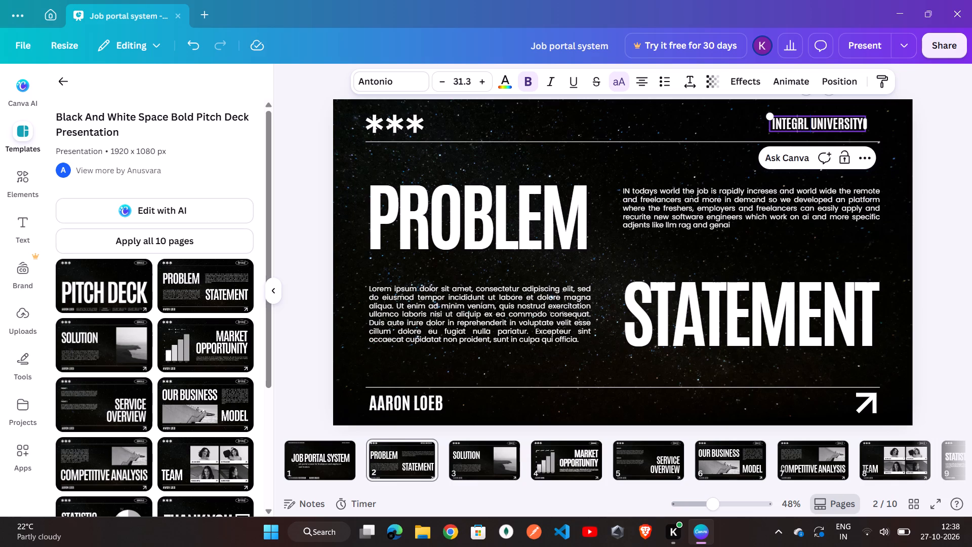
double_click(801, 126)
left_click(801, 126)
left_click(801, 126)
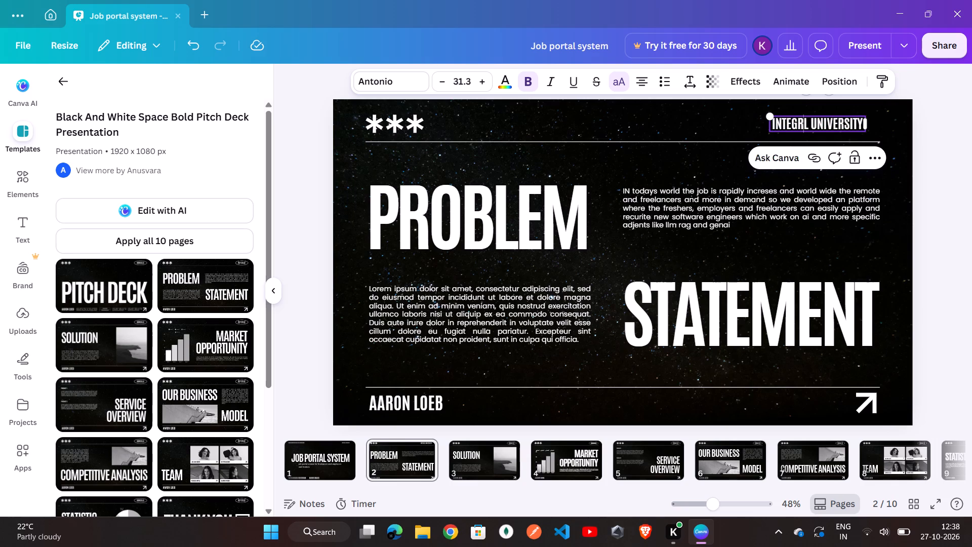
left_click(801, 125)
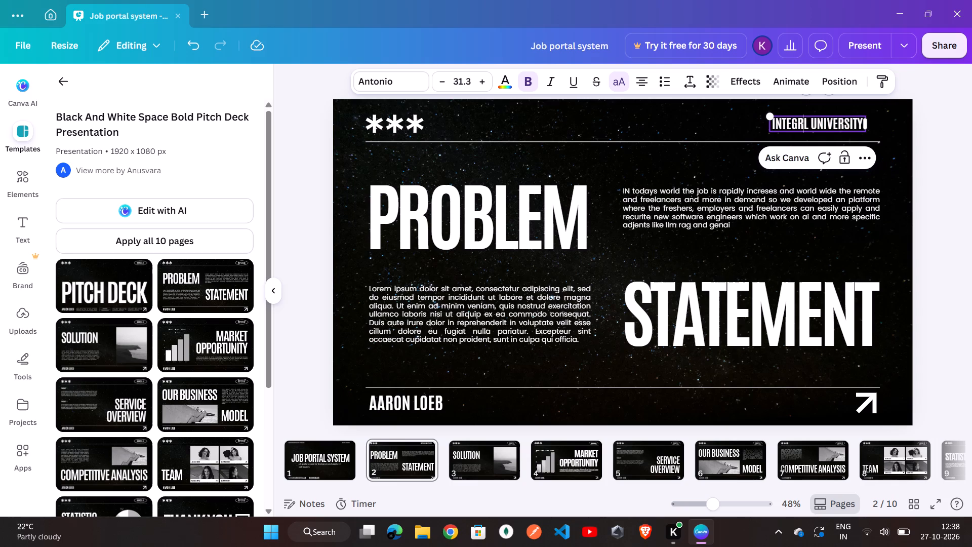
key("a")
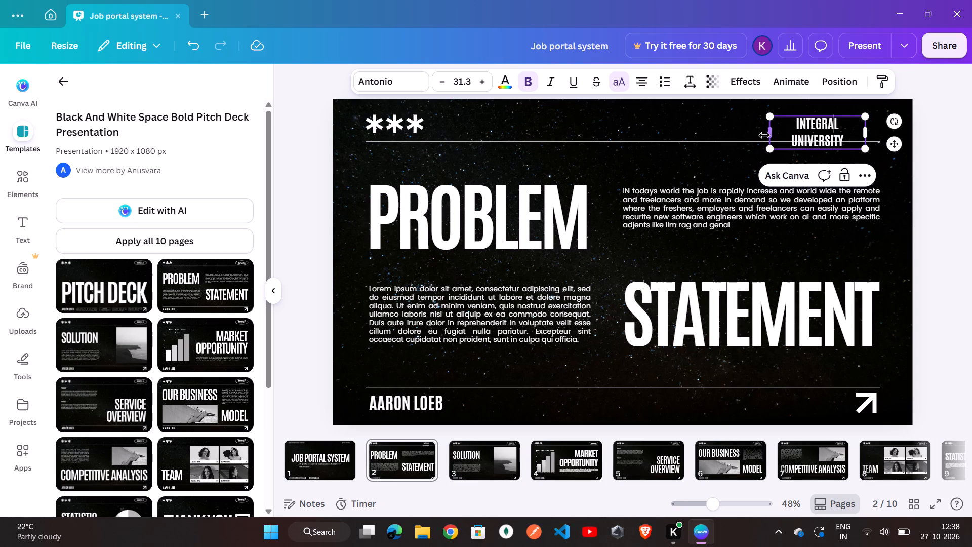
left_click_drag(769, 137, 758, 135)
left_click(725, 151)
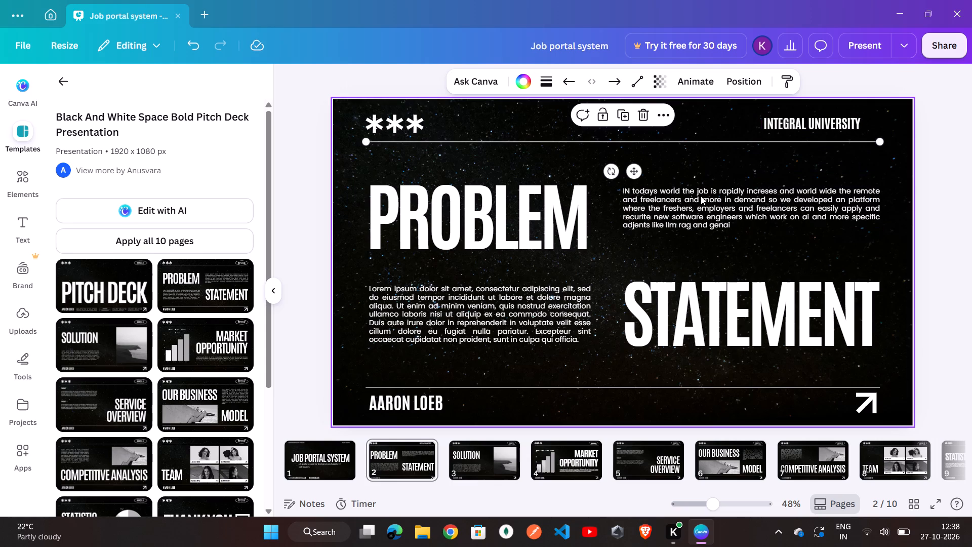
On page 3, replace the placeholder paragraph under SOLUTION with "lorem issum".
left_click(483, 456)
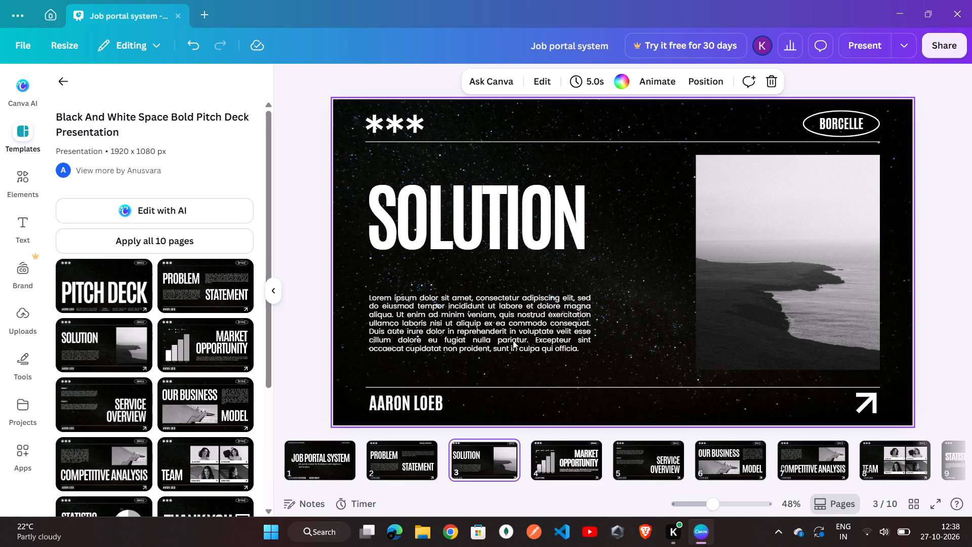
key("f")
double_click(446, 311)
left_click(446, 311)
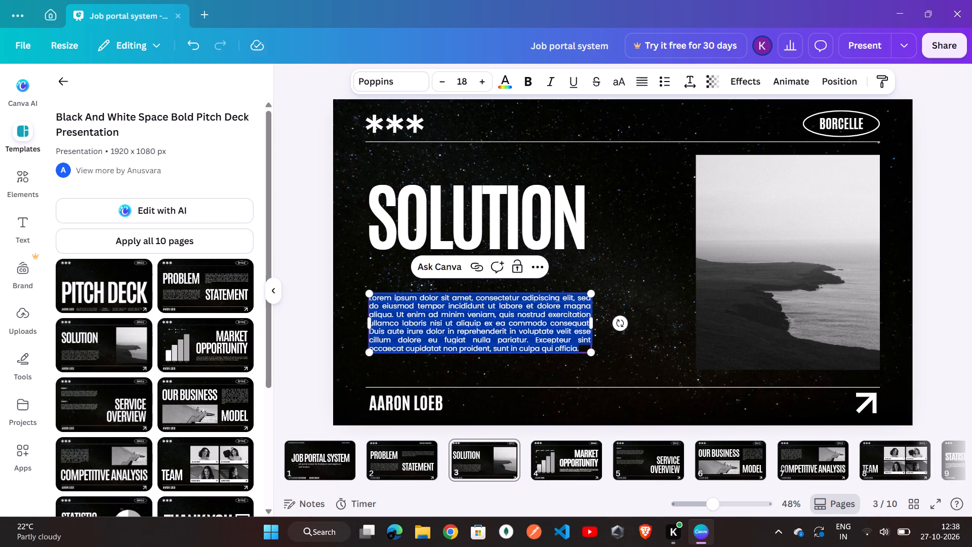
left_click(446, 311)
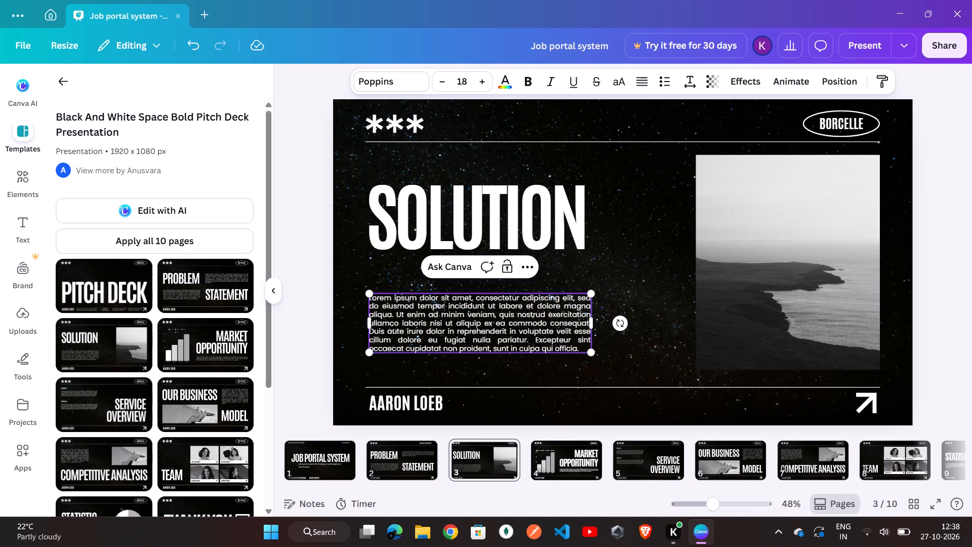
triple_click(446, 310)
left_click(446, 310)
type("lorem")
key("space")
type("issum")
key("space")
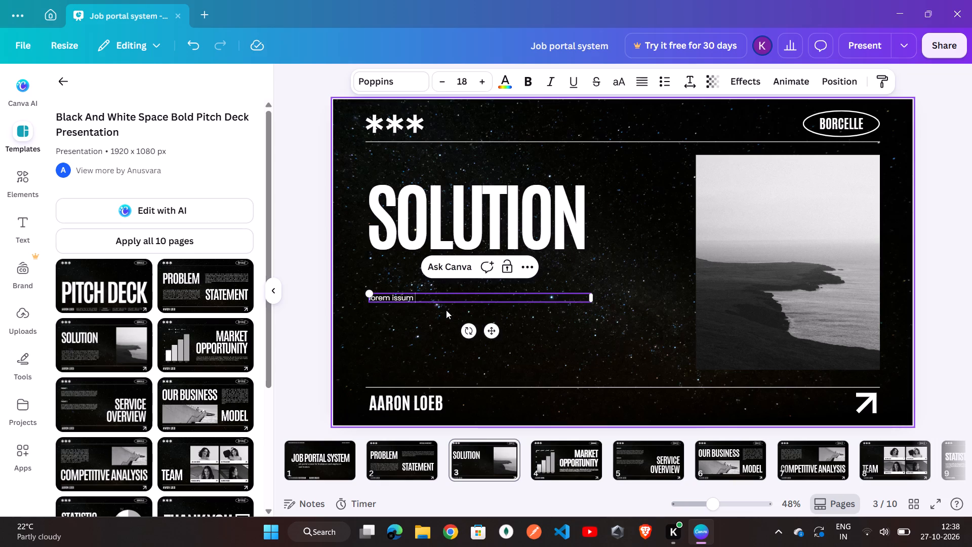
Delete the "lorem issum" text from the paragraph box under SOLUTION.
key("BackSpace")
key("BackSpace")
key("BackSpace")
key("BackSpace")
key("BackSpace")
key("BackSpace")
key("BackSpace")
key("BackSpace")
key("BackSpace")
key("BackSpace")
key("BackSpace")
key("BackSpace")
key("BackSpace")
key("BackSpace")
key("BackSpace")
key("BackSpace")
key("BackSpace")
Begin the solution paragraph on page 3 with "so we develooped an ai".
type("so we develo")
type("me")
key("BackSpace")
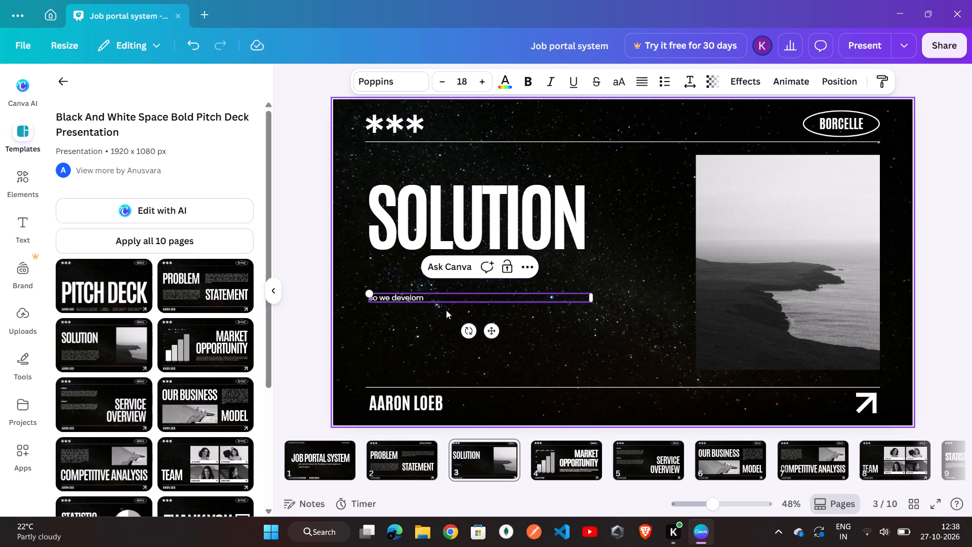
key("BackSpace")
key("o")
type("n ai")
key("space")
Continue the solution paragraph after "ai" with "agent plaform".
type("adjec")
key("BackSpace")
key("BackSpace")
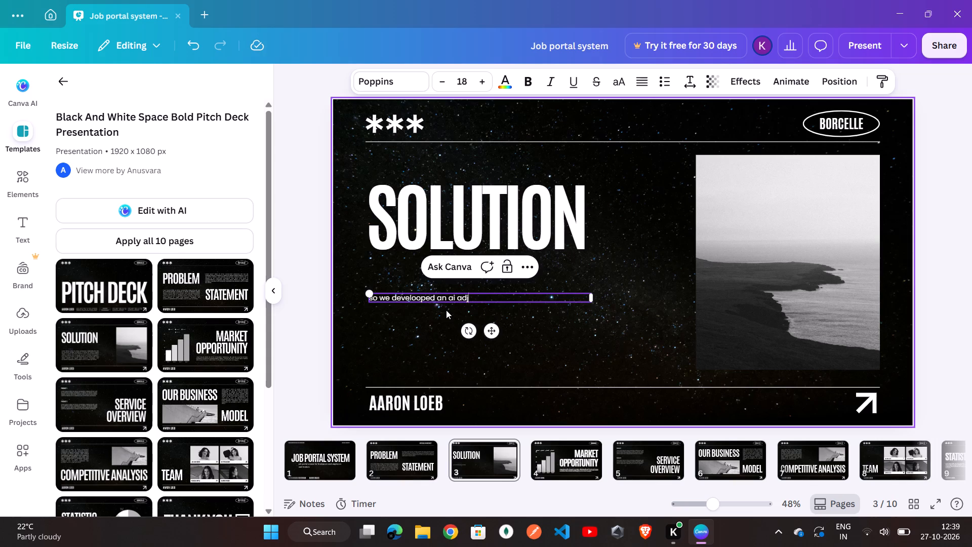
key("BackSpace")
key("BackSpace")
type("jec")
key("BackSpace")
key("BackSpace")
key("BackSpace")
type("gent plag")
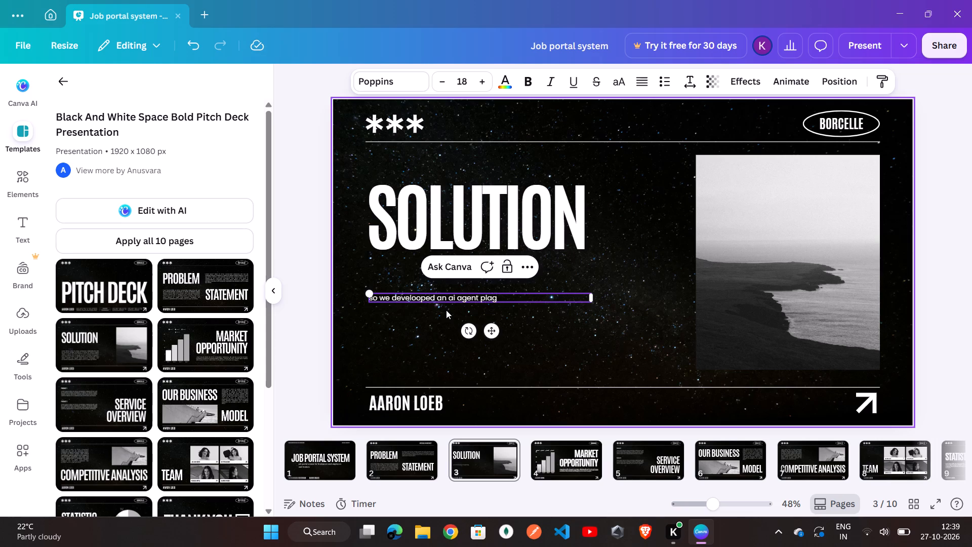
key("BackSpace")
type("form")
key("space")
Extend the solution paragraph after "plaform" with "where a agent itself".
type("whwer")
key("BackSpace")
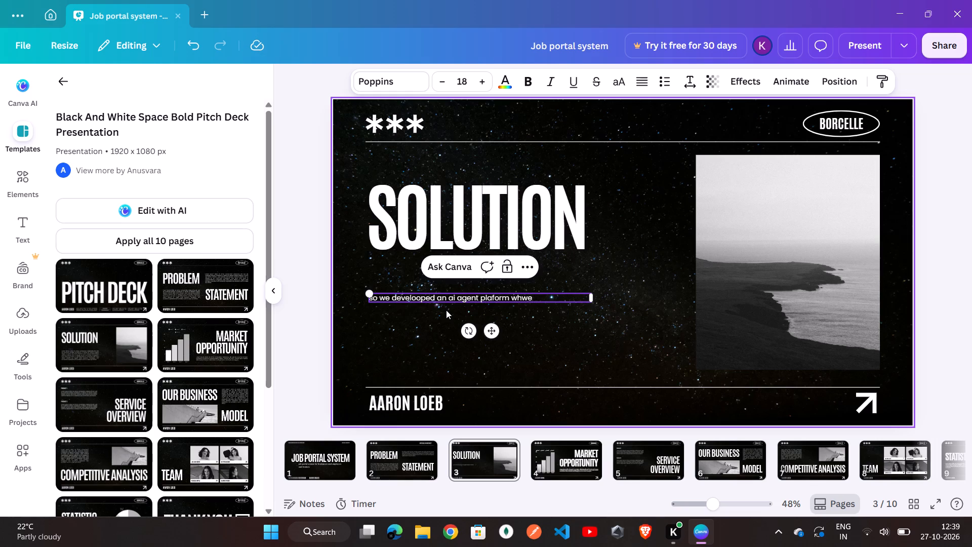
key("BackSpace")
key("BackSpace")
type("ere a")
key("space")
type("ne")
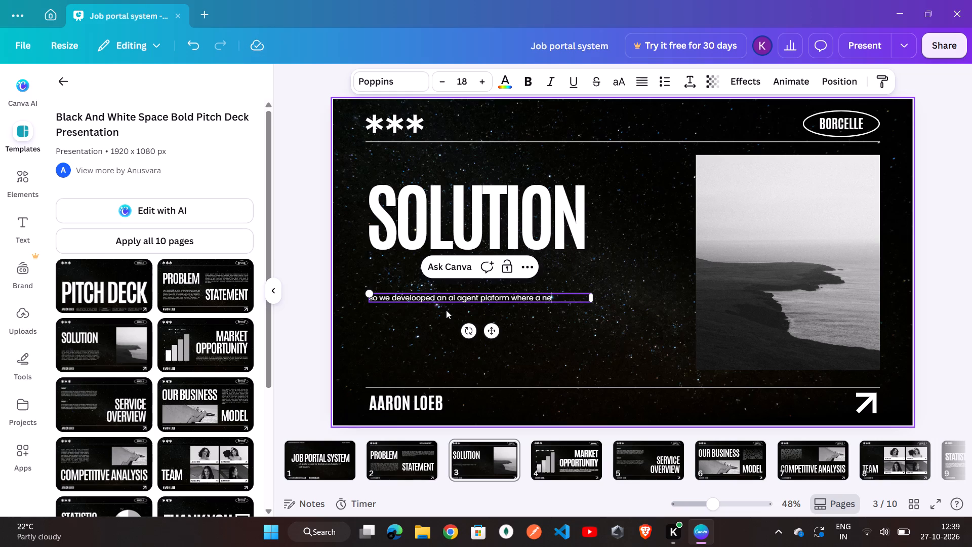
key("BackSpace")
key("BackSpace")
type("agent itslef")
key("space")
key("BackSpace")
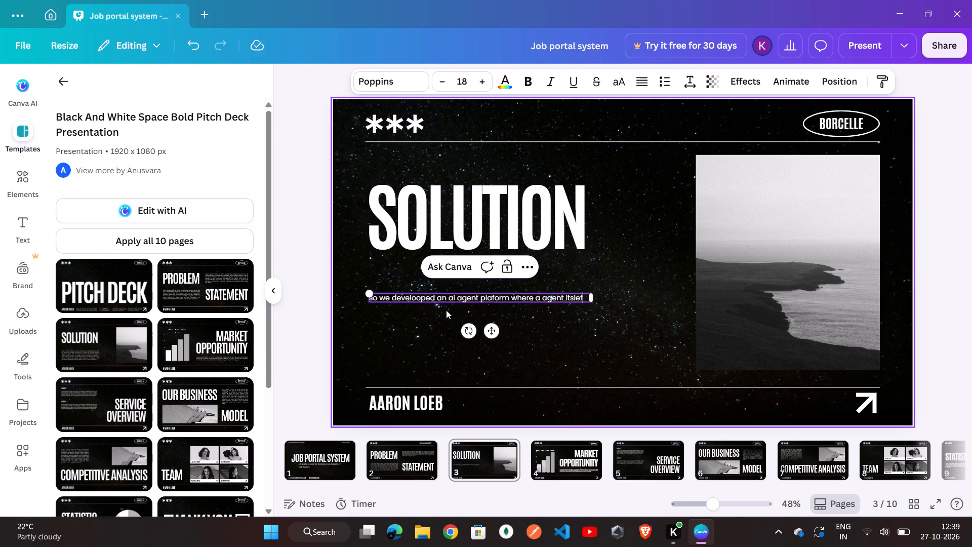
key("BackSpace")
key("BackSpace")
key("BackSpace")
type("ek")
key("BackSpace")
type("lf")
key("space")
Continue the solution sentence after "itself" with "do your task like".
type("do")
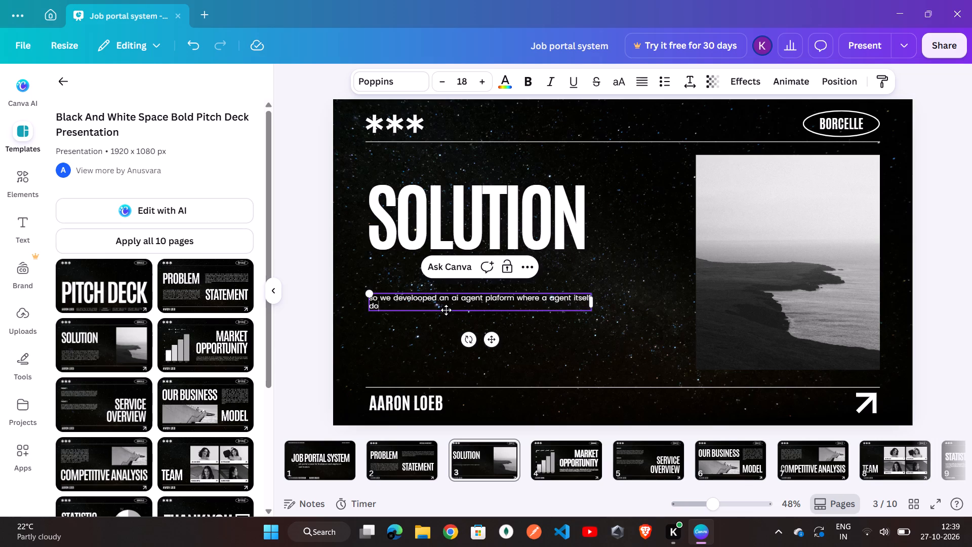
key("space")
type("you")
key("space")
key("BackSpace")
type("r")
key("space")
type("task likw")
key("BackSpace")
type("e")
key("space")
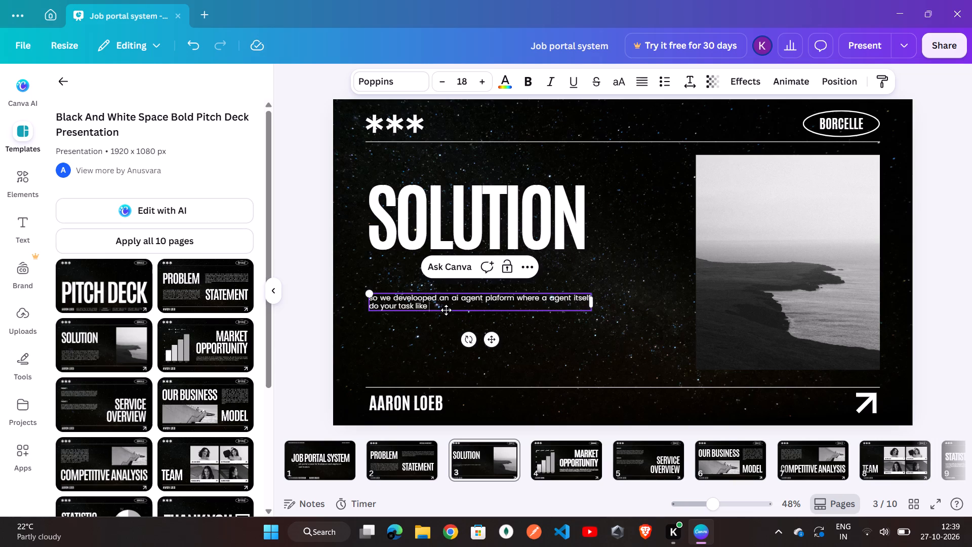
Add "searching revelant jobs" after "like" in the solution paragraph.
type("searching")
key("space")
type("reve")
type("la")
type("nt")
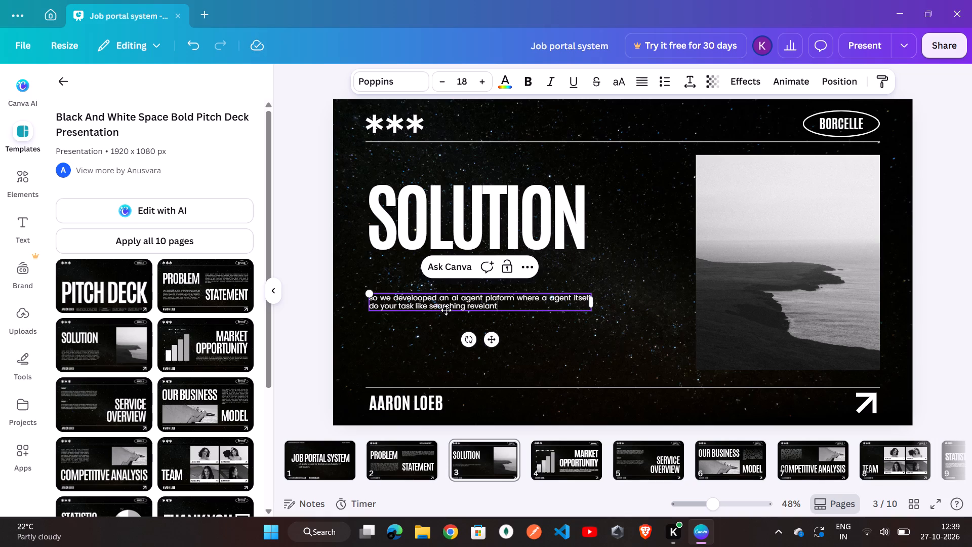
key("space")
type("jobs")
key("space")
key("BackSpace")
key("space")
Add "domain specific," after "jobs" in the solution paragraph.
type("doa")
key("BackSpace")
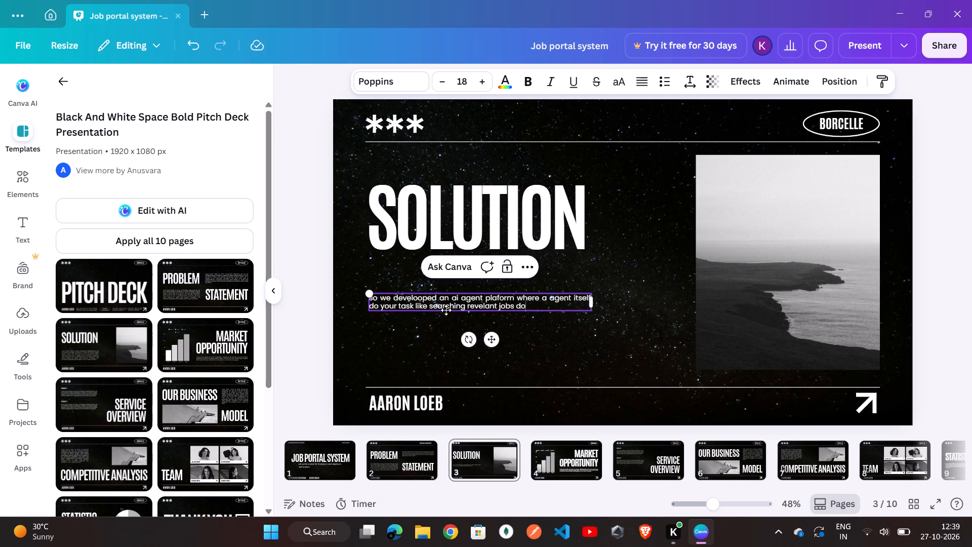
type("main")
key("space")
type("specific")
type(",")
key("space")
Continue the solution paragraph after "domain specific," with "resume ats score and".
type("resume ats")
key("space")
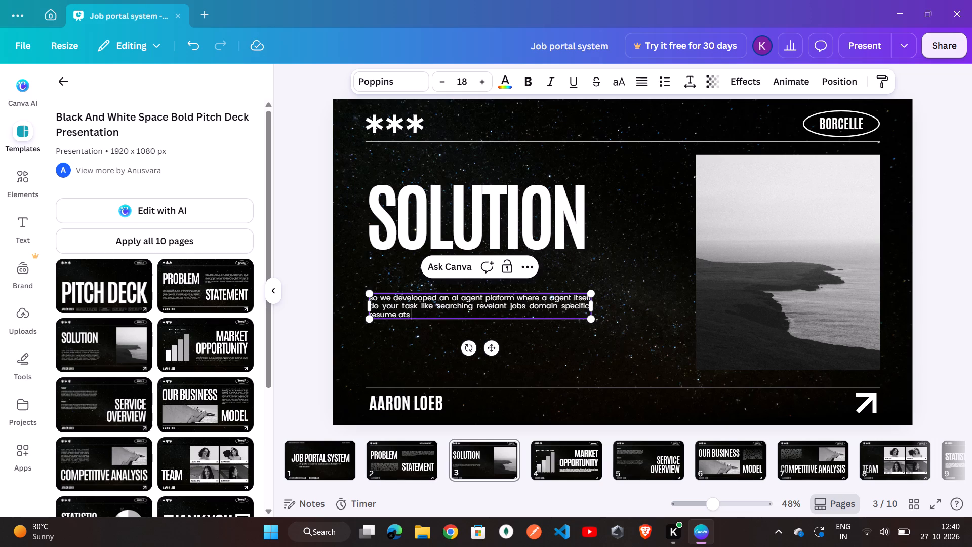
type("sc")
key("o")
key("BackSpace")
key("o")
type("re and")
key("space")
Extend the solution paragraph after "score and" with "deep analysis of skills and if their is some skills lack they".
type("deep analysic")
key("space")
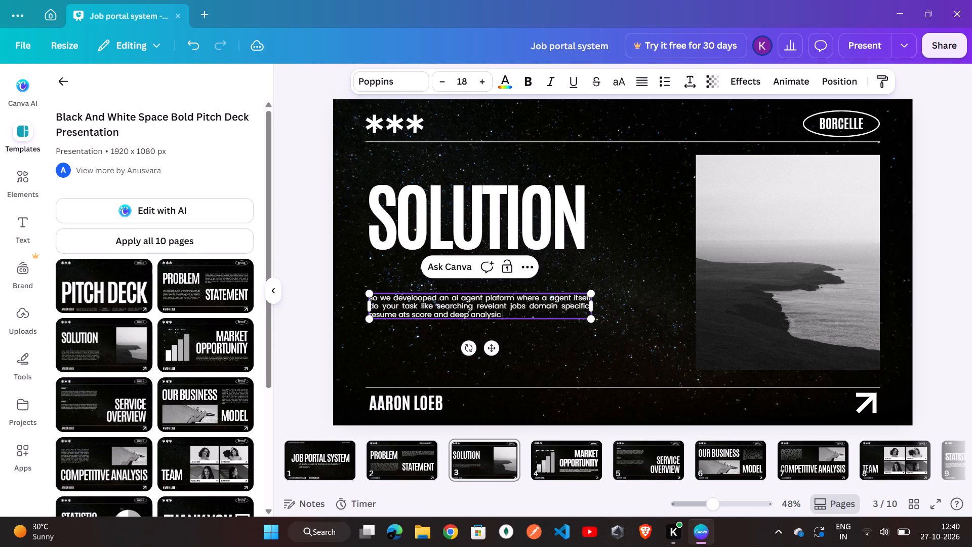
key("BackSpace")
key("BackSpace")
type("s")
key("space")
type("of skills and if thei")
type("r s")
key("BackSpace")
type("is some")
key("space")
type("skills lack th")
type("ey g")
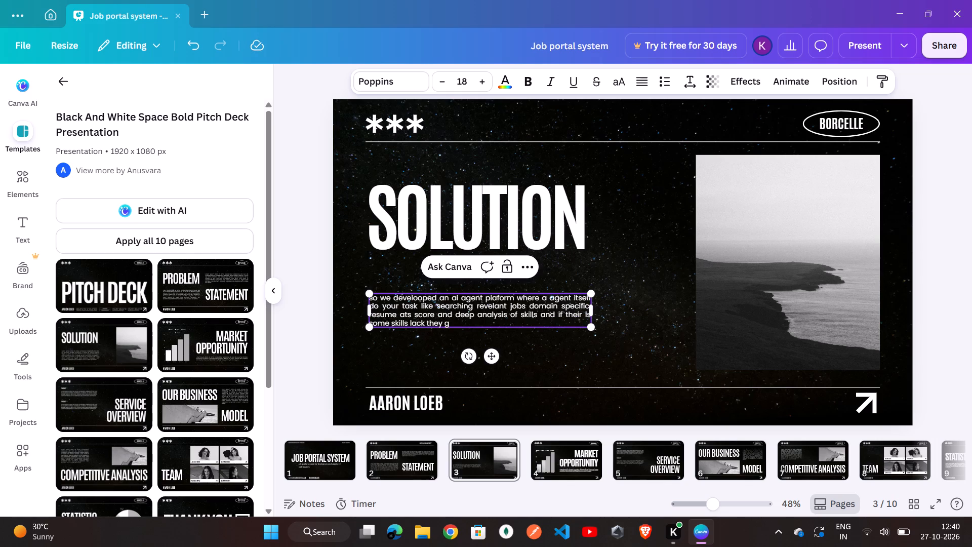
key("BackSpace")
Continue the solution paragraph after "lack they" with "give suggestions and improve candidate".
type("give s")
type("uggestions and imor")
key("BackSpace")
key("BackSpace")
type("prove candi")
type("date")
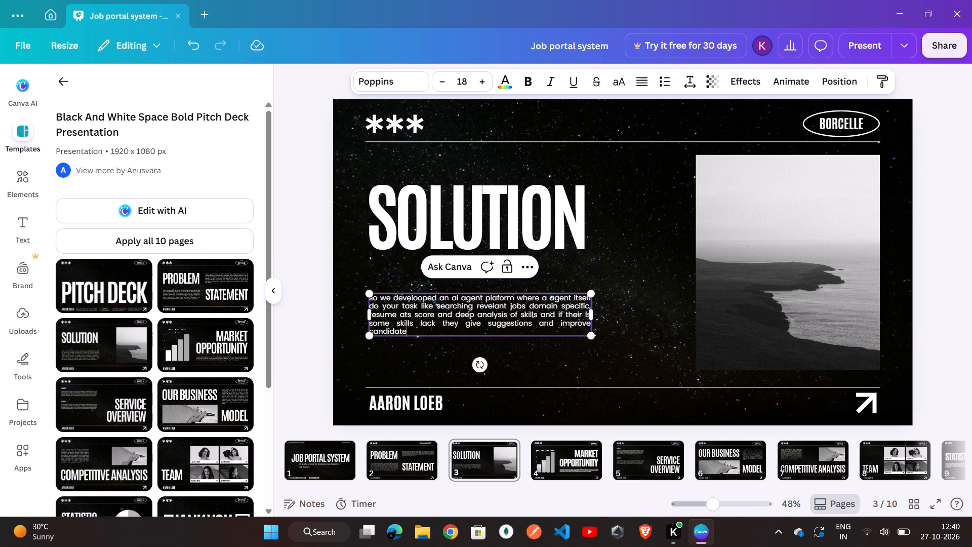
Add "skill also it have improve commucication system" after "improve candidate" in the solution paragraph.
key("space")
type("skill a")
key("BackSpace")
type("also it have improve coomi")
key("BackSpace")
key("BackSpace")
key("BackSpace")
type("mmuci")
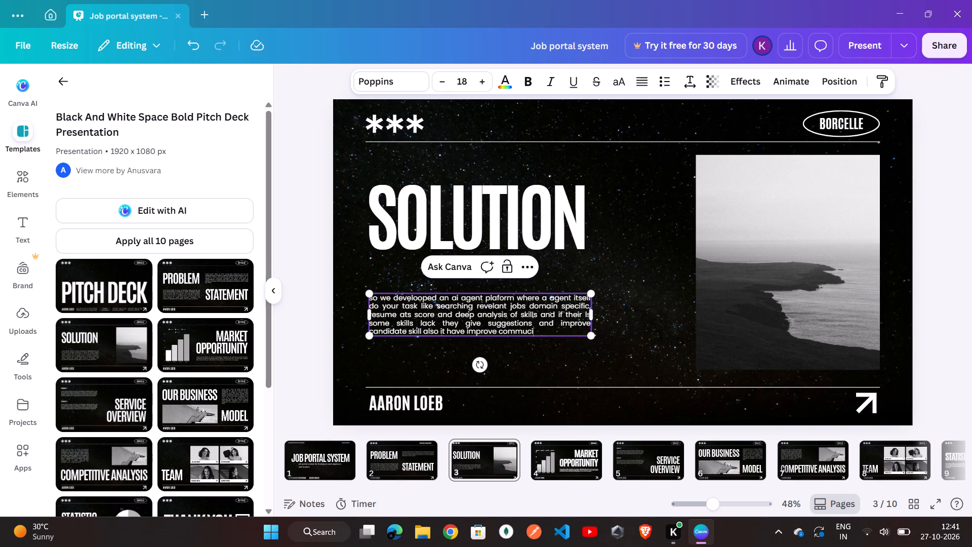
type("cat")
type("ion")
key("space")
type("system")
key("space")
Continue the solution paragraph after "system" with "where a candidate".
type("ww")
key("BackSpace")
type("here")
key("space")
type("uo")
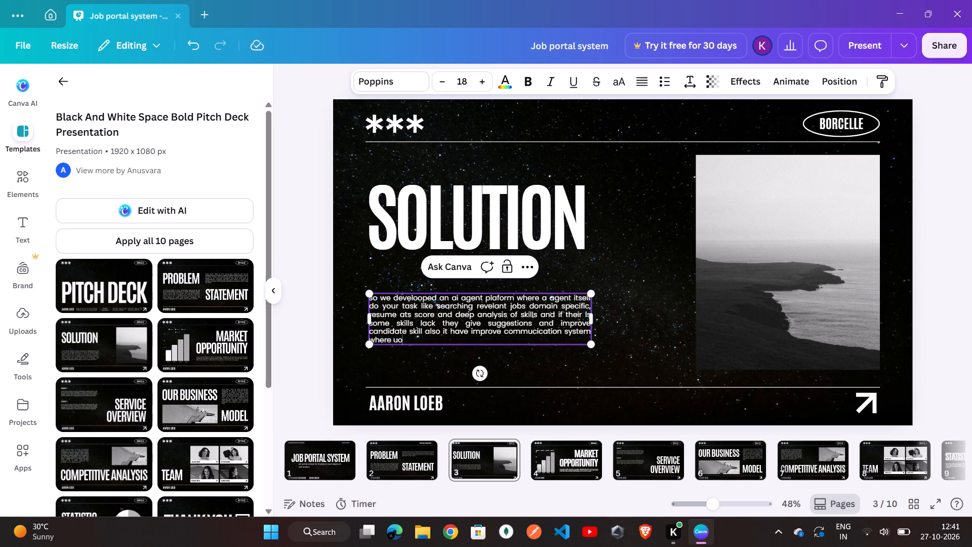
key("BackSpace")
key("BackSpace")
key("u")
key("BackSpace")
type("a candu")
key("BackSpace")
key("i")
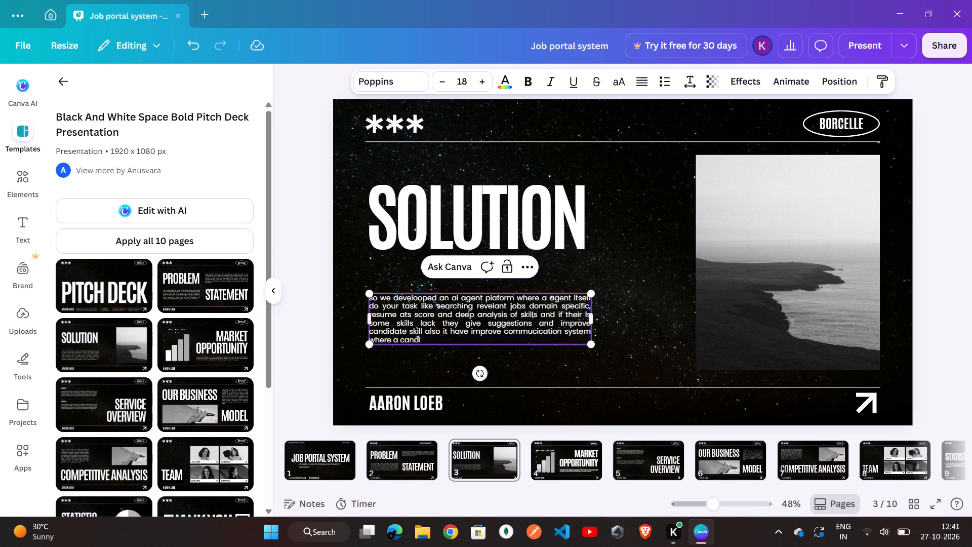
type("date")
key("space")
Finish the solution paragraph after "where a candidate" with "practice itself for the interview" and leave the text box.
type("prac")
type("tice itslef")
key("BackSpace")
key("BackSpace")
key("BackSpace")
type("lef")
key("space")
key("BackSpace")
key("BackSpace")
key("BackSpace")
key("BackSpace")
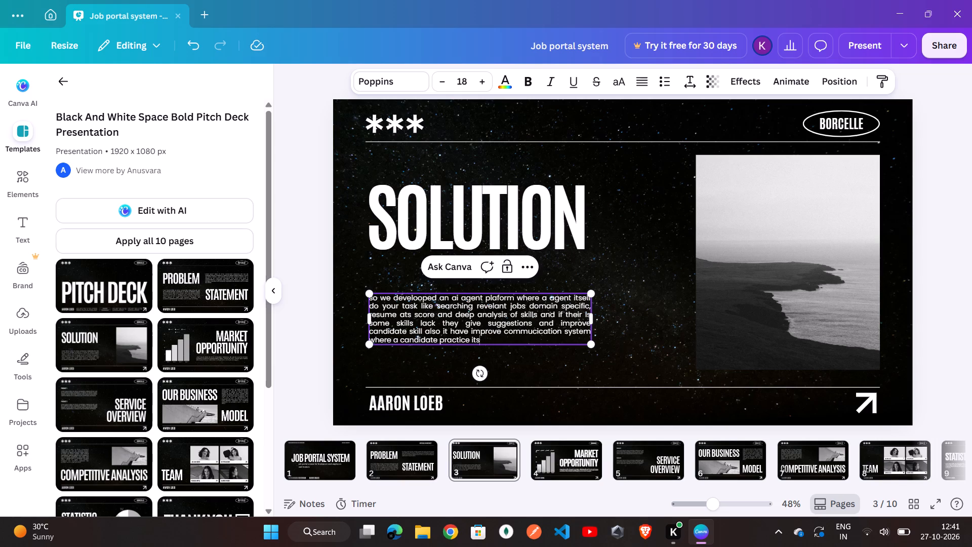
type("elf for the intervir")
key("BackSpace")
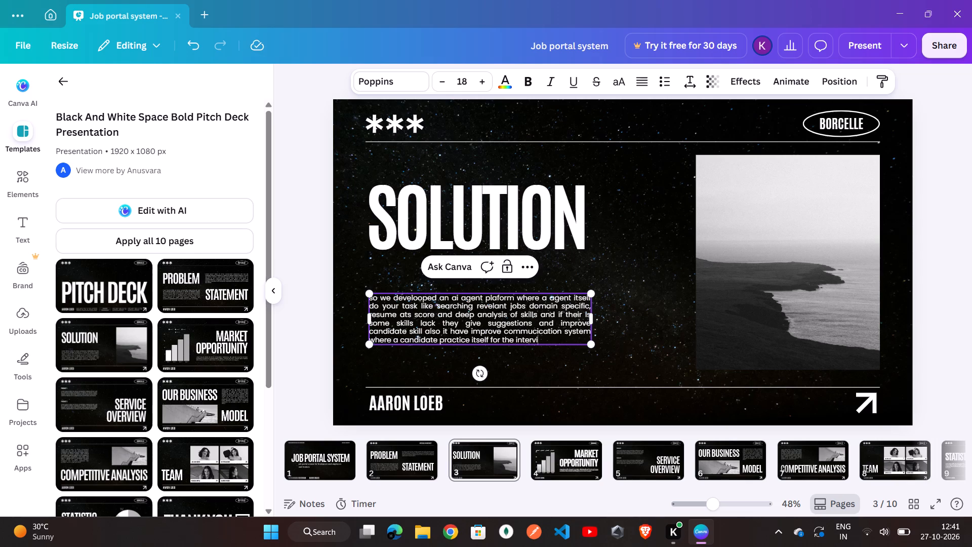
key("e")
key("w")
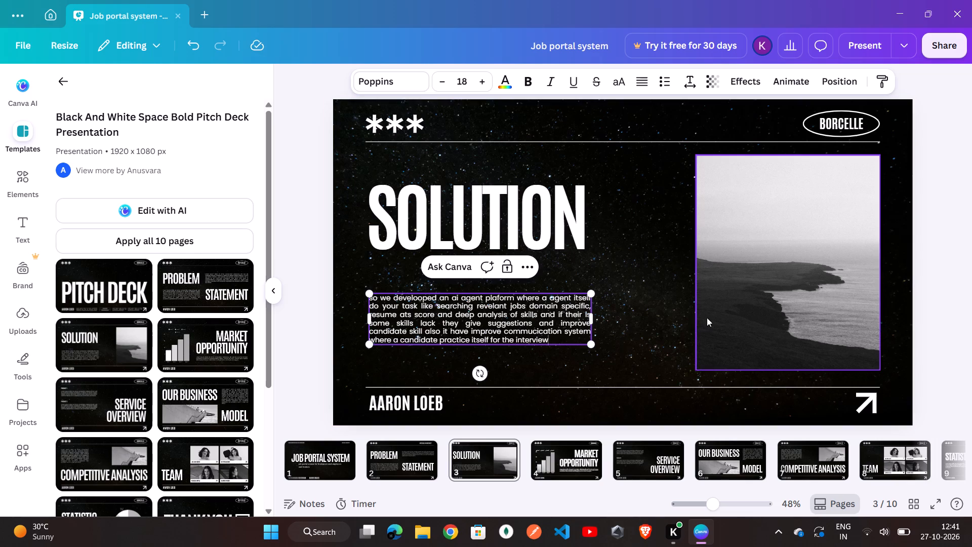